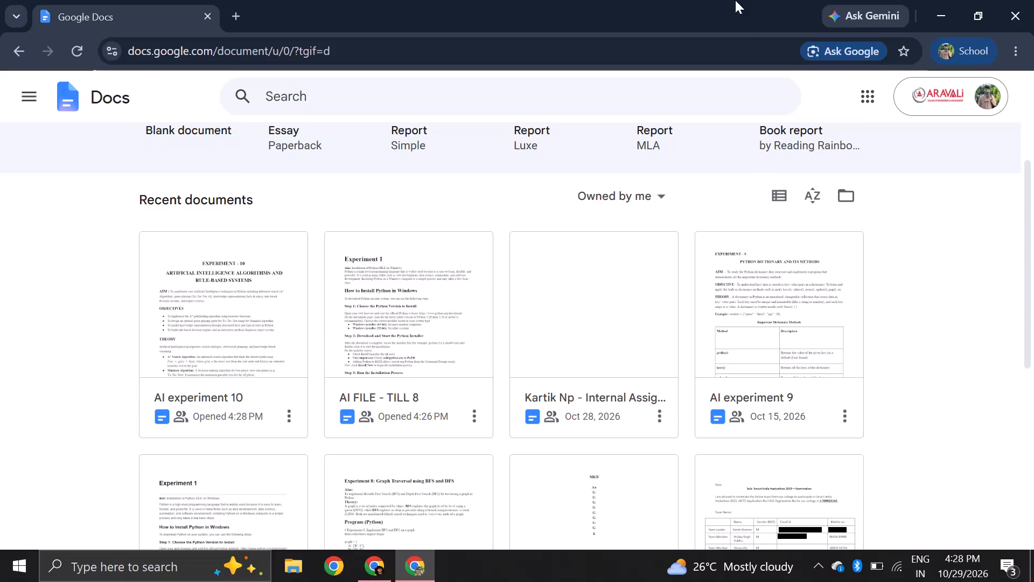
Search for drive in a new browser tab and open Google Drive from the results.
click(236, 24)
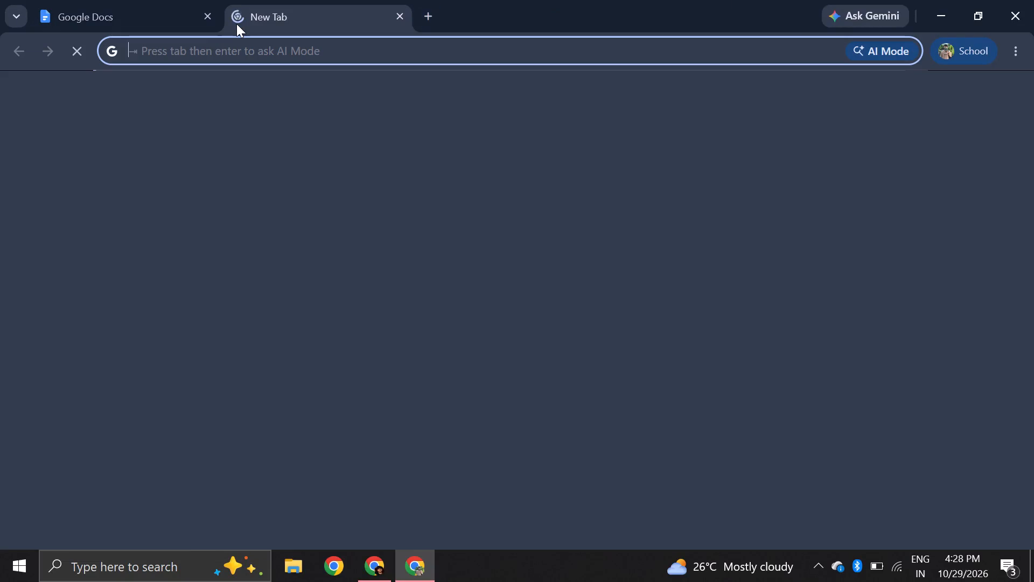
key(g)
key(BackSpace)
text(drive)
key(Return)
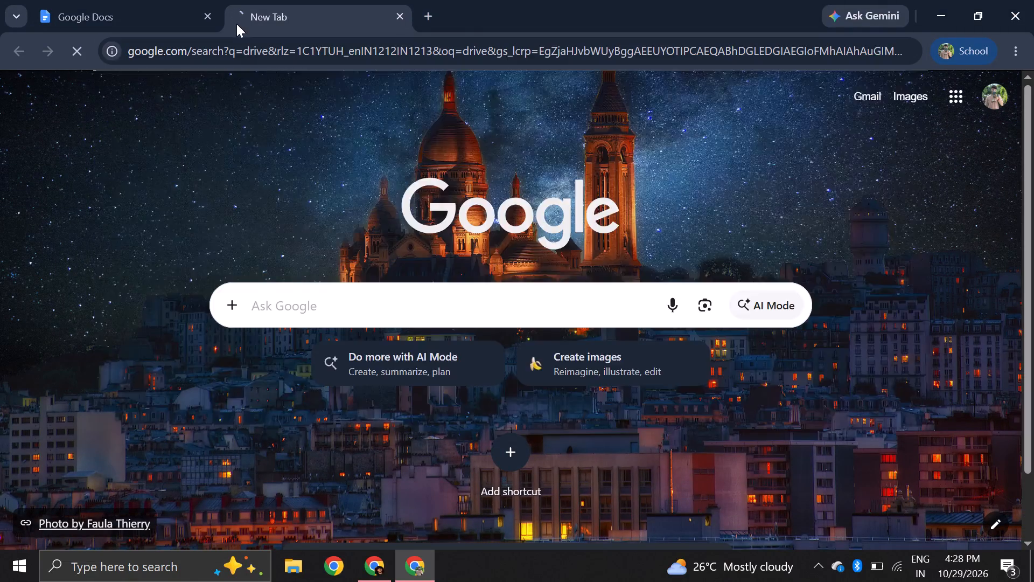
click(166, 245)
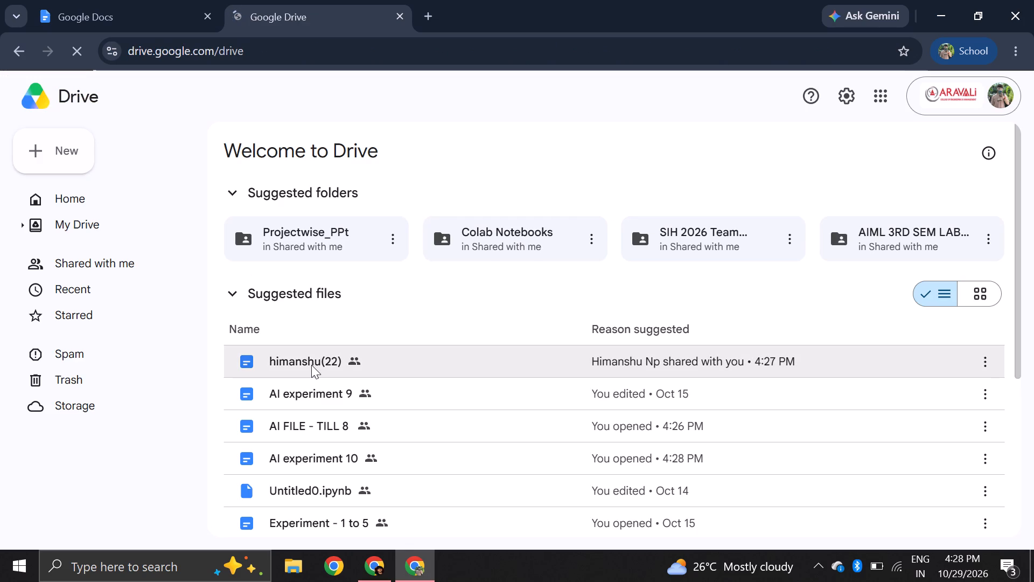
Select the shared himanshu(22) document among the suggested files and look through its file details.
click(311, 365)
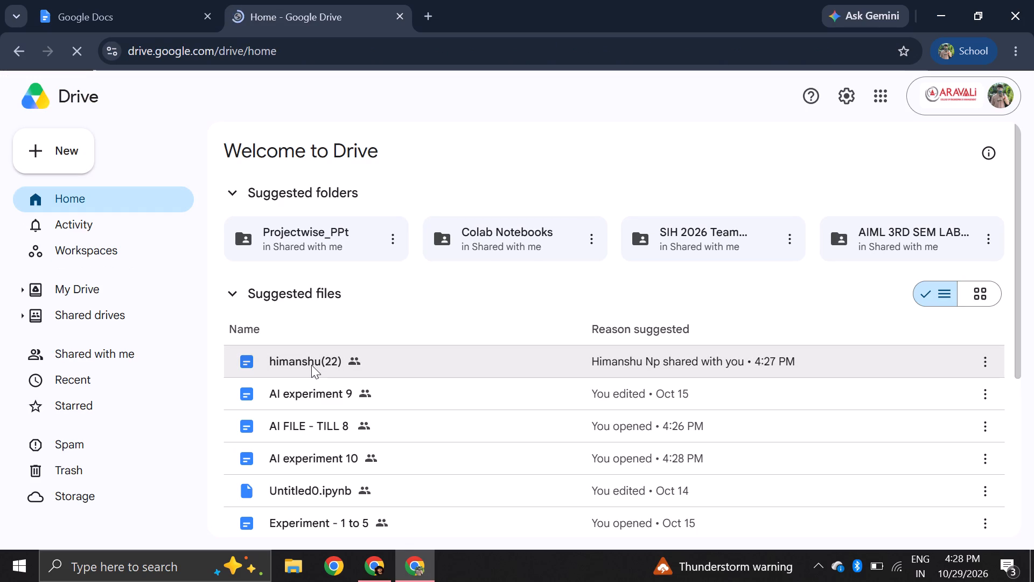
double_click(311, 365)
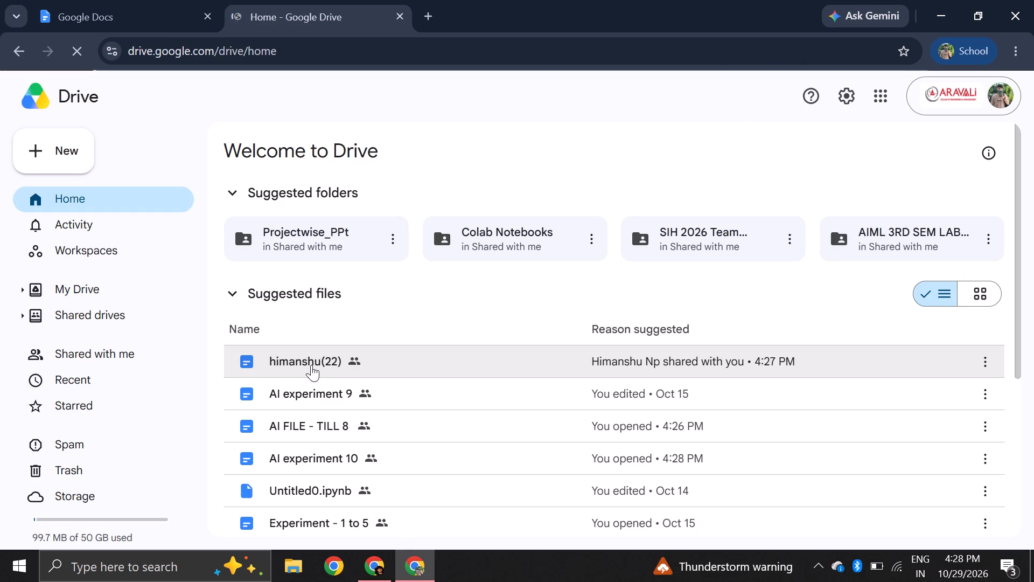
click(402, 372)
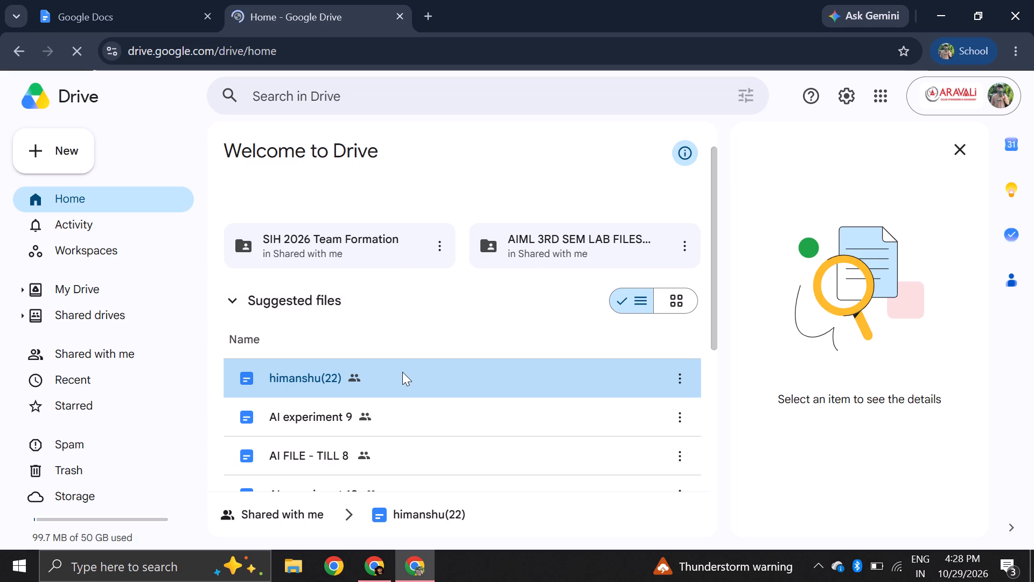
click(402, 372)
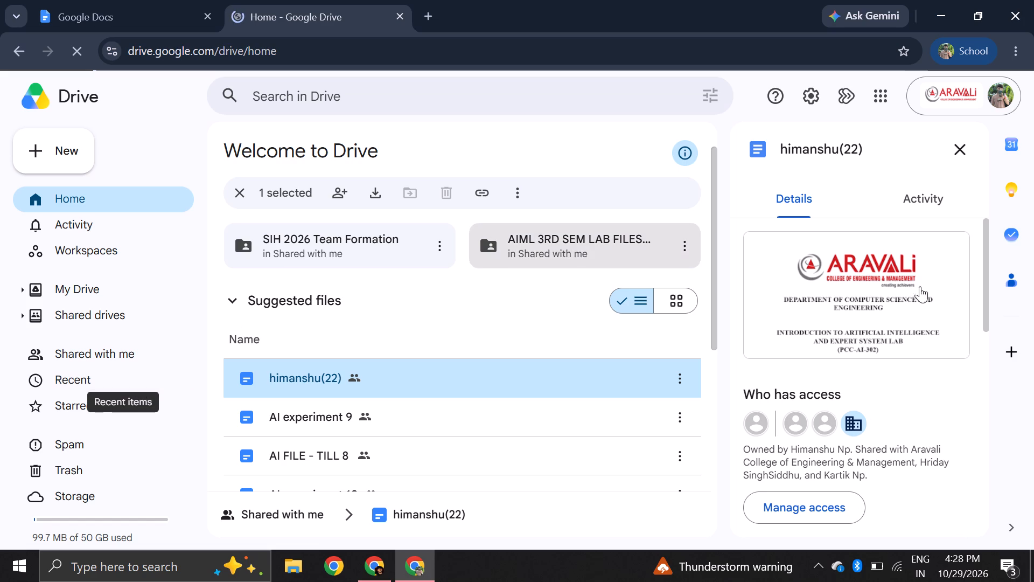
scroll(926, 327, down, 6)
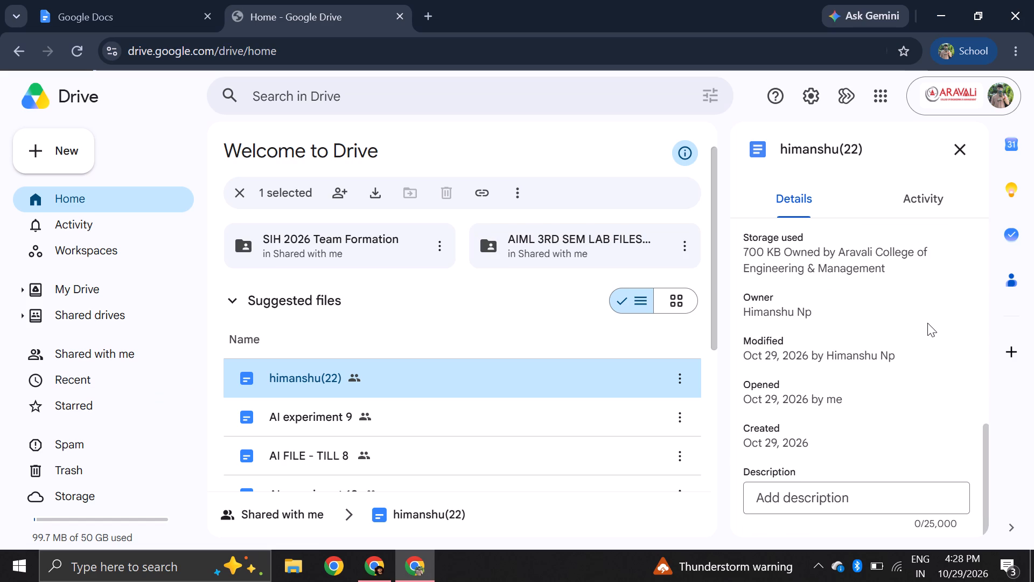
scroll(927, 323, down, 4)
Return to the Google Docs home page and open Google Drive from there.
click(97, 3)
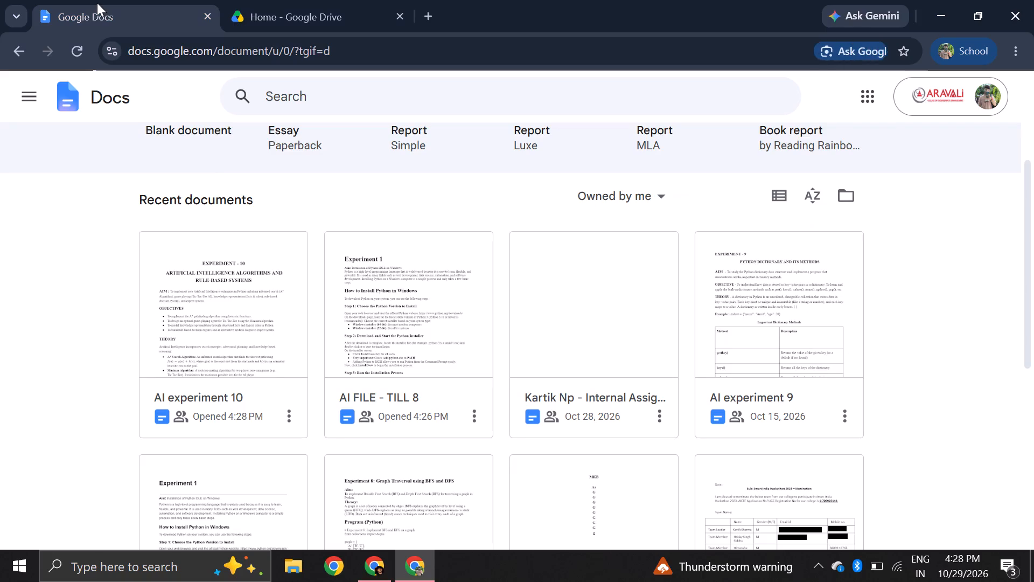
scroll(184, 196, up, 2)
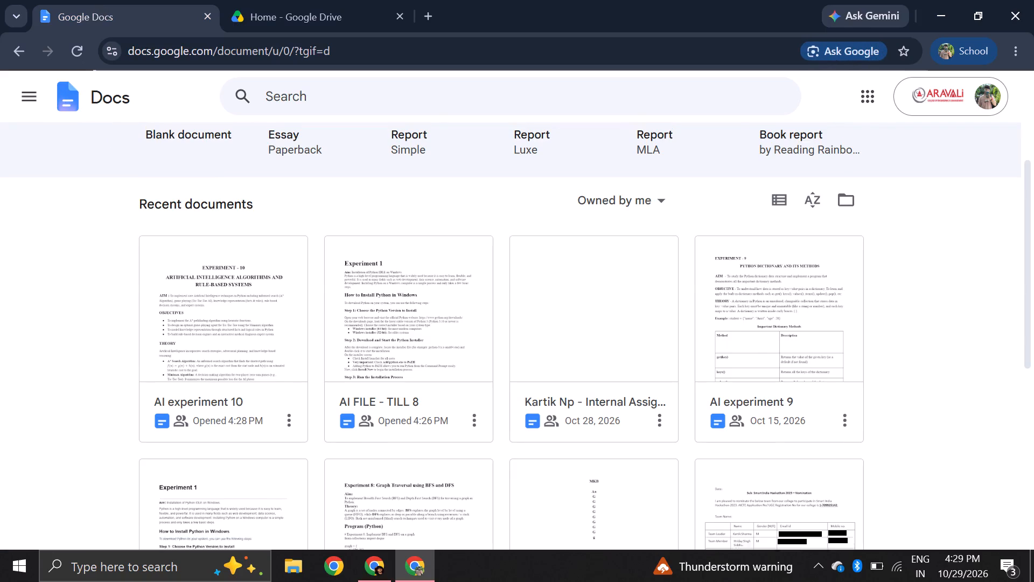
scroll(184, 196, up, 13)
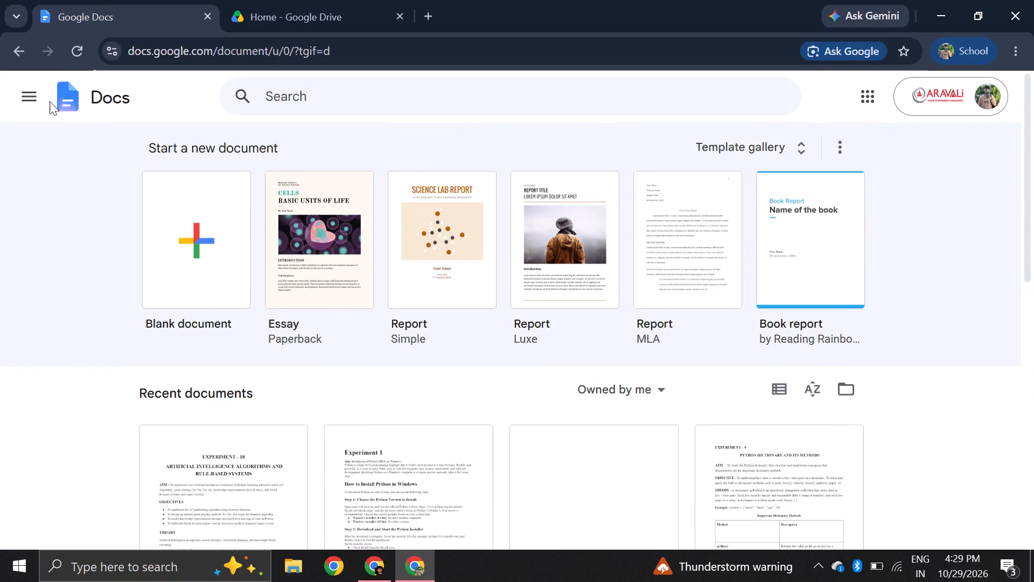
click(27, 93)
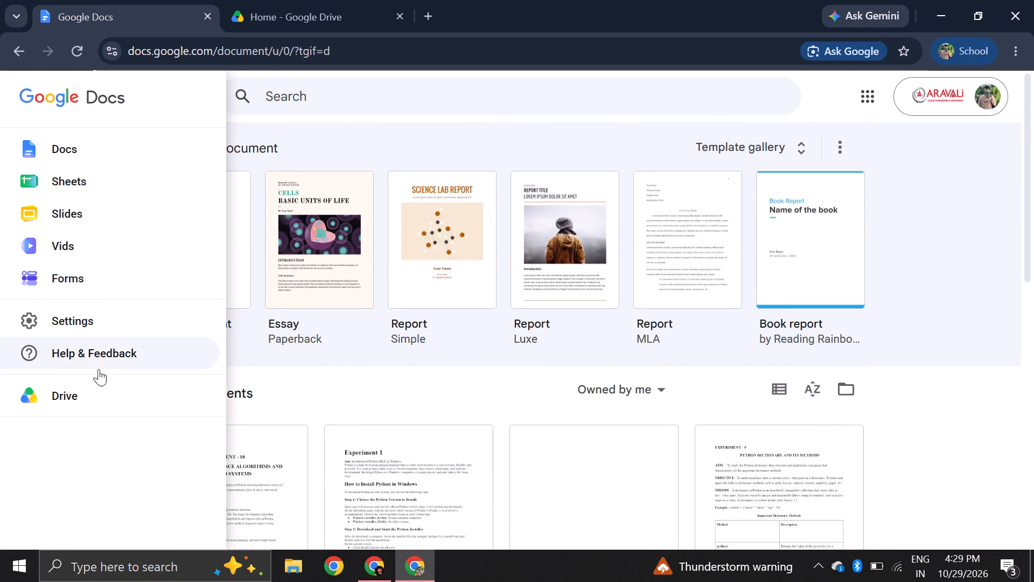
click(92, 385)
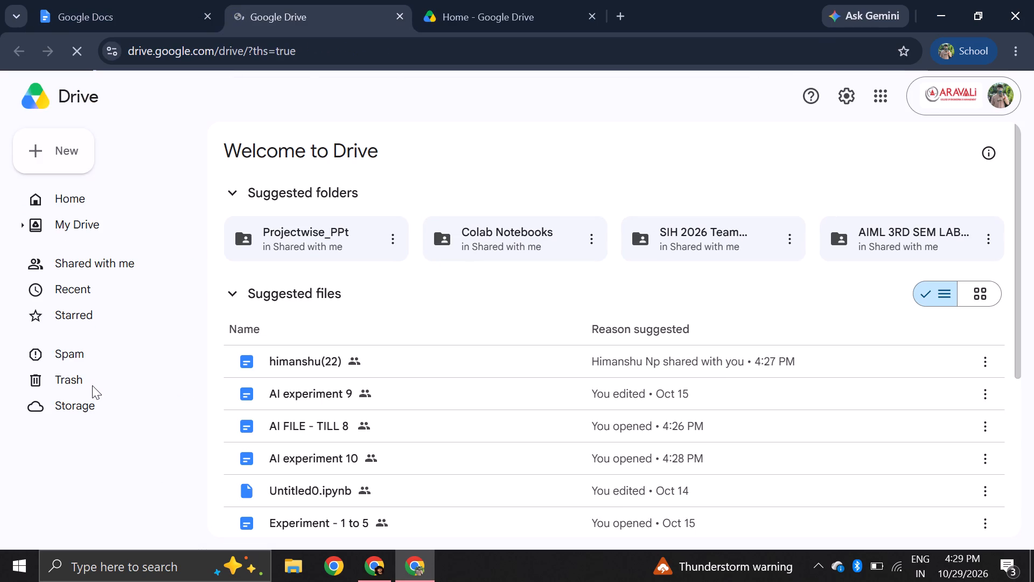
Browse Drive's suggested files and open the shared himanshu(22) document.
click(612, 351)
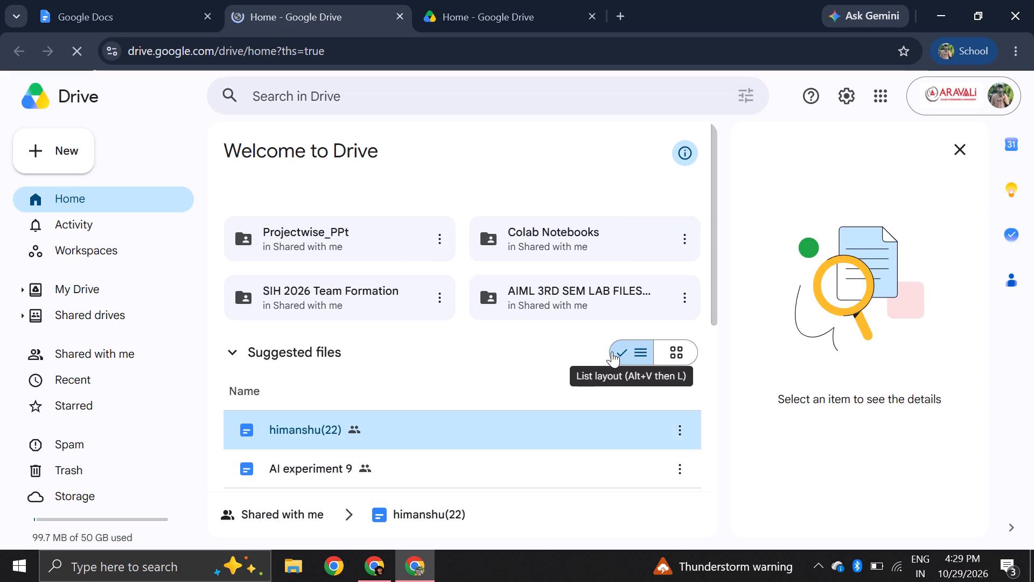
scroll(512, 474, down, 1)
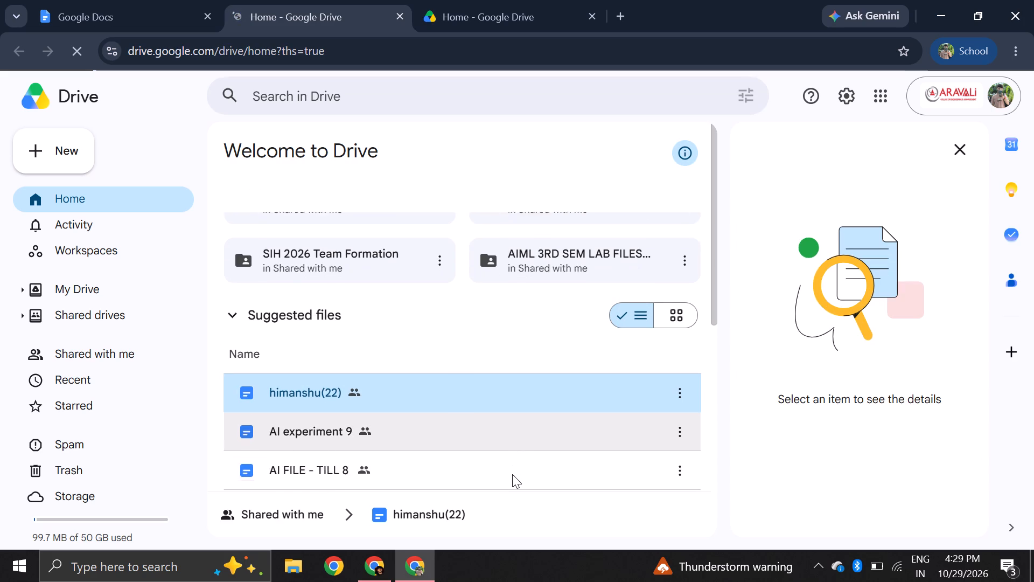
scroll(512, 474, down, 5)
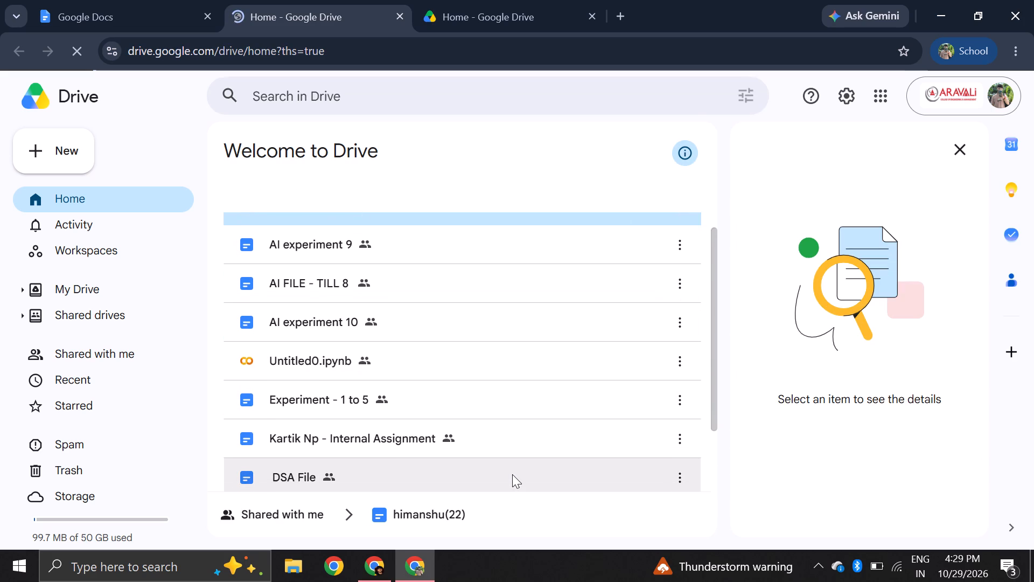
scroll(512, 474, down, 2)
scroll(512, 474, up, 1)
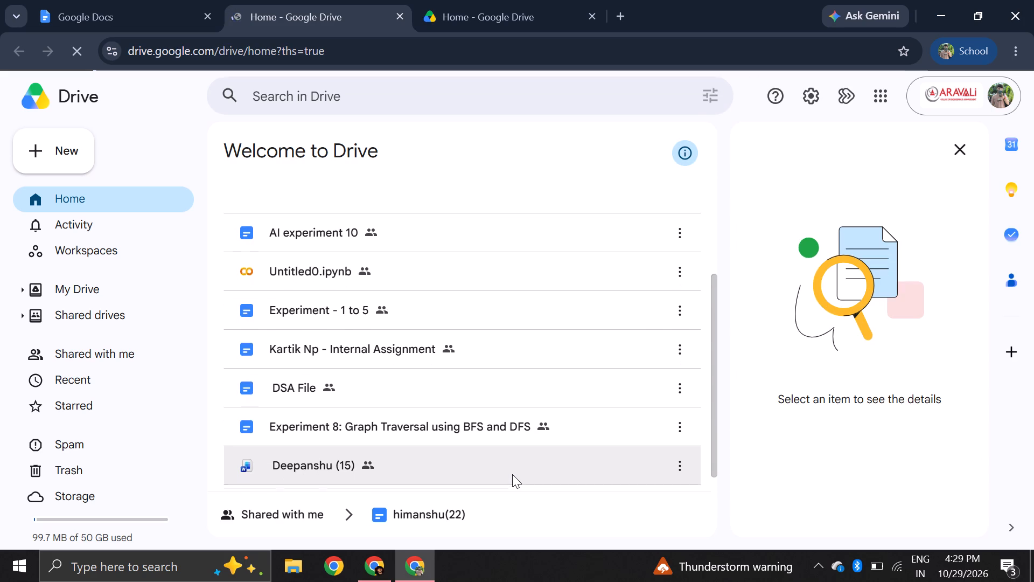
scroll(512, 474, up, 2)
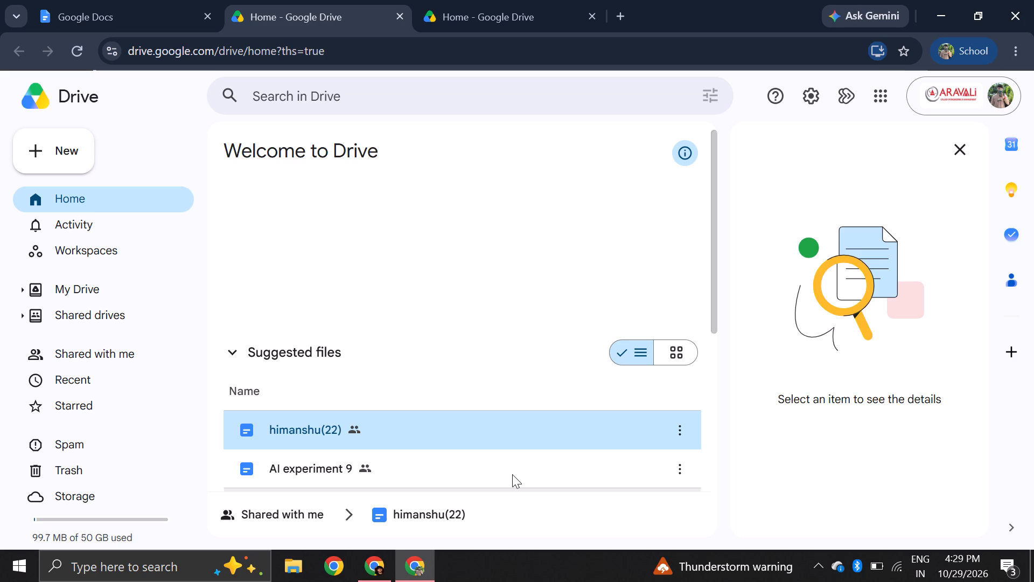
scroll(465, 314, down, 1)
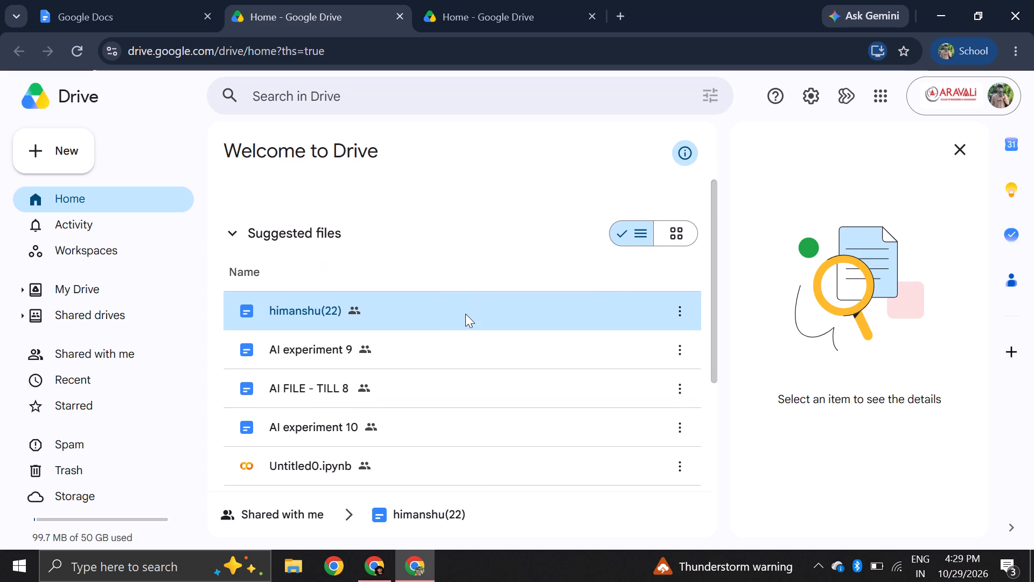
scroll(465, 314, down, 1)
double_click(448, 314)
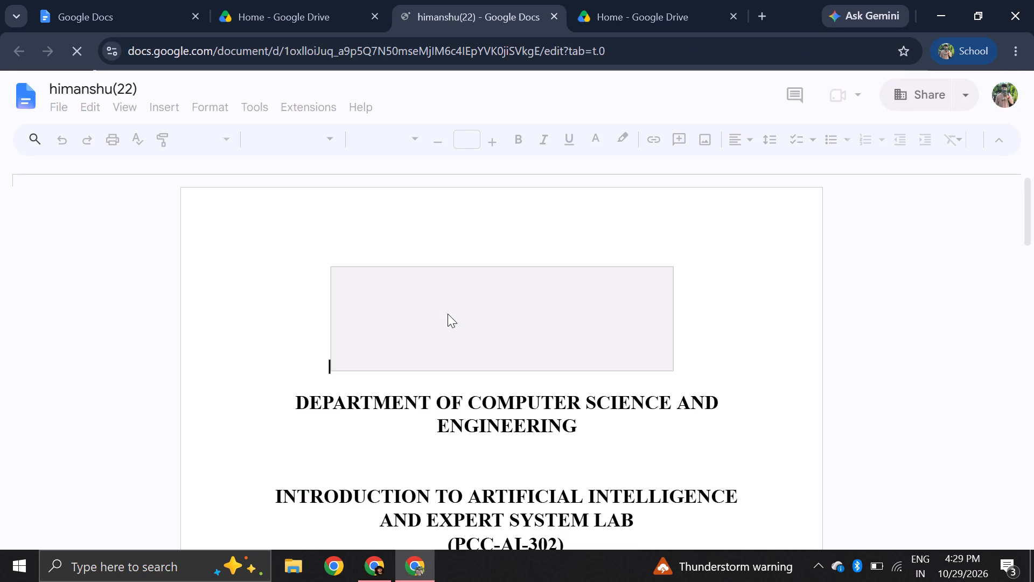
Examine the himanshu(22) lab file's cover page, student details and the start of Experiment 1.
scroll(448, 314, down, 7)
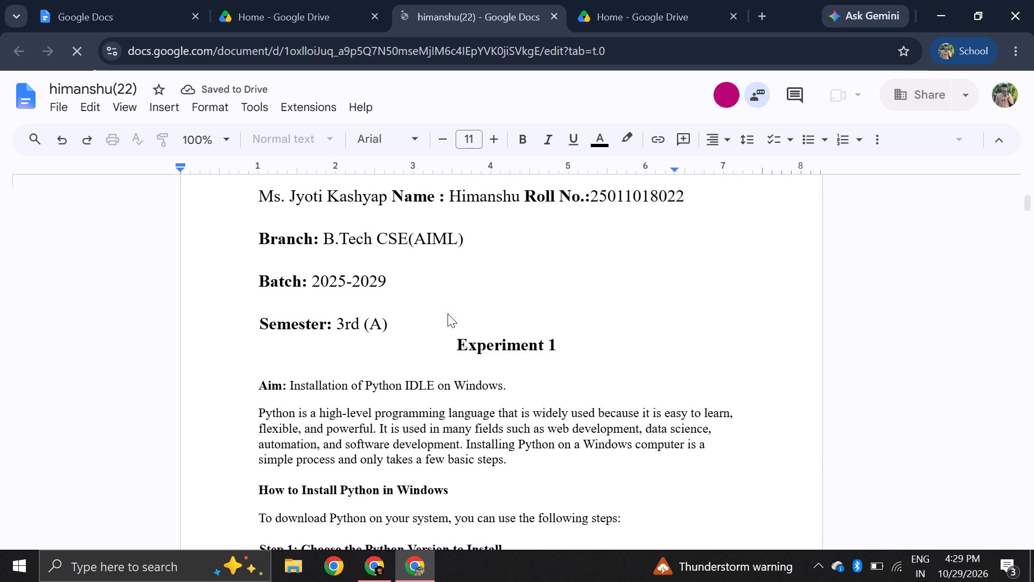
scroll(448, 314, down, 5)
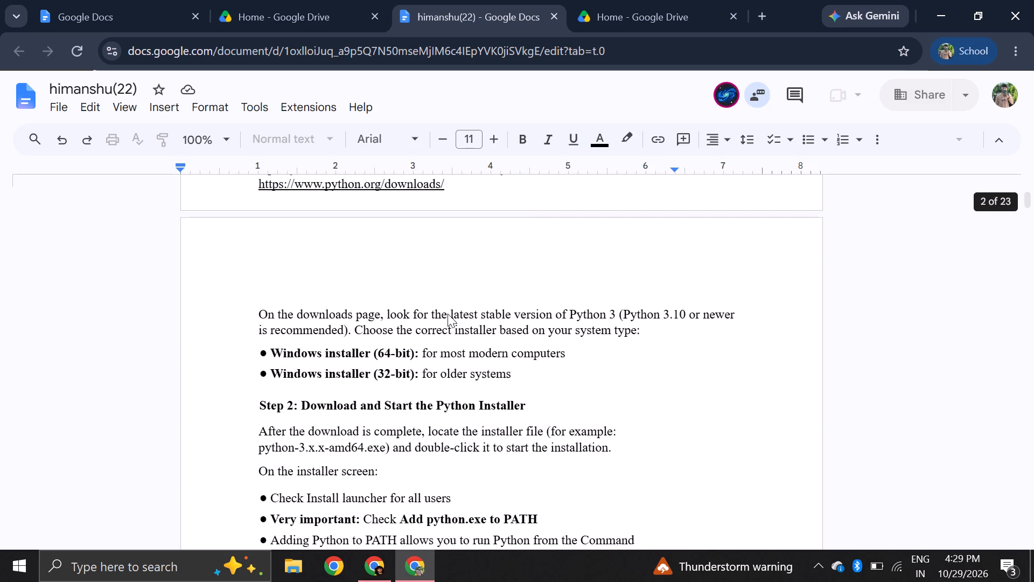
scroll(448, 314, down, 4)
scroll(448, 314, up, 8)
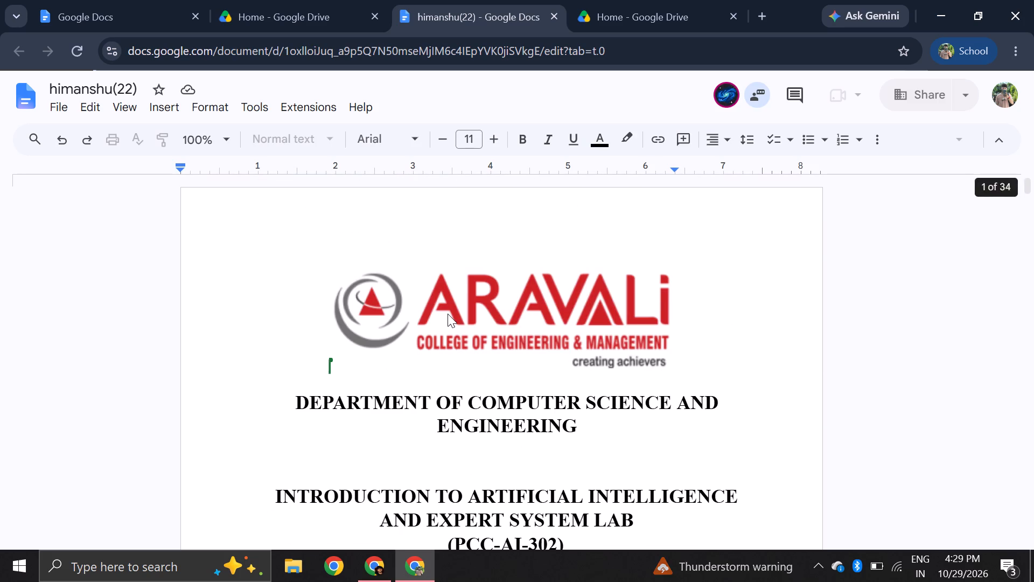
scroll(448, 314, down, 1)
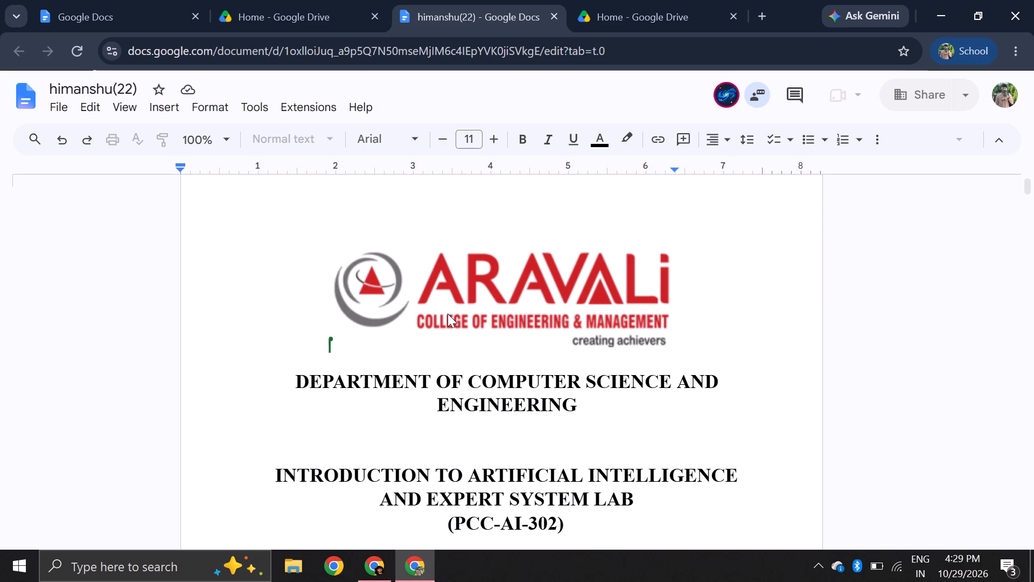
scroll(448, 314, down, 3)
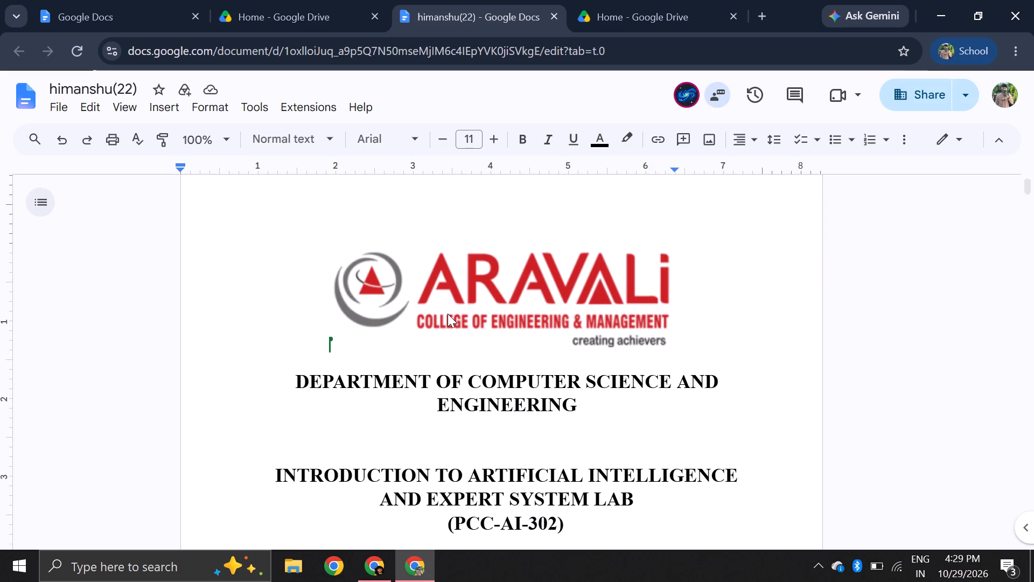
scroll(448, 314, down, 2)
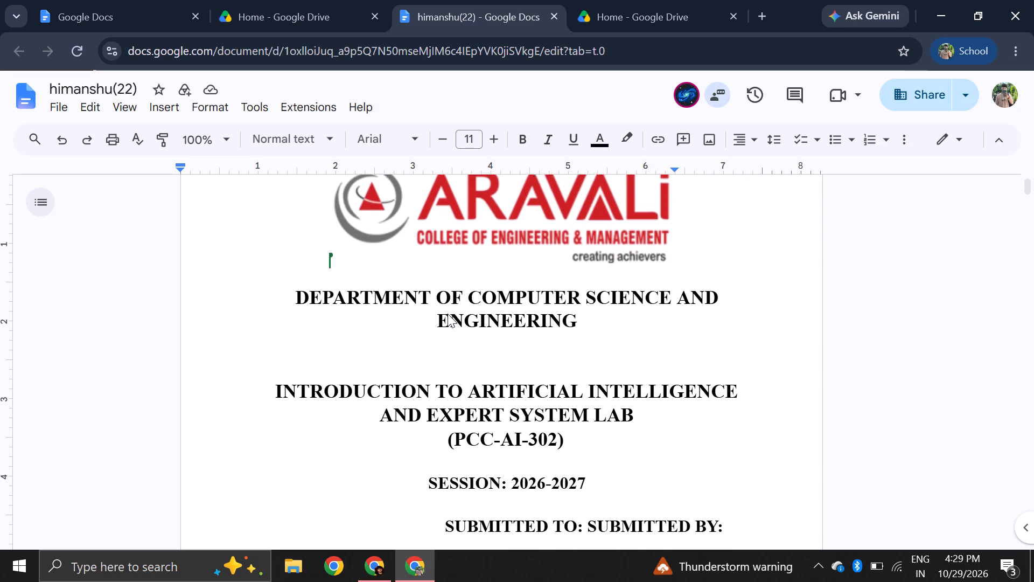
scroll(448, 314, down, 2)
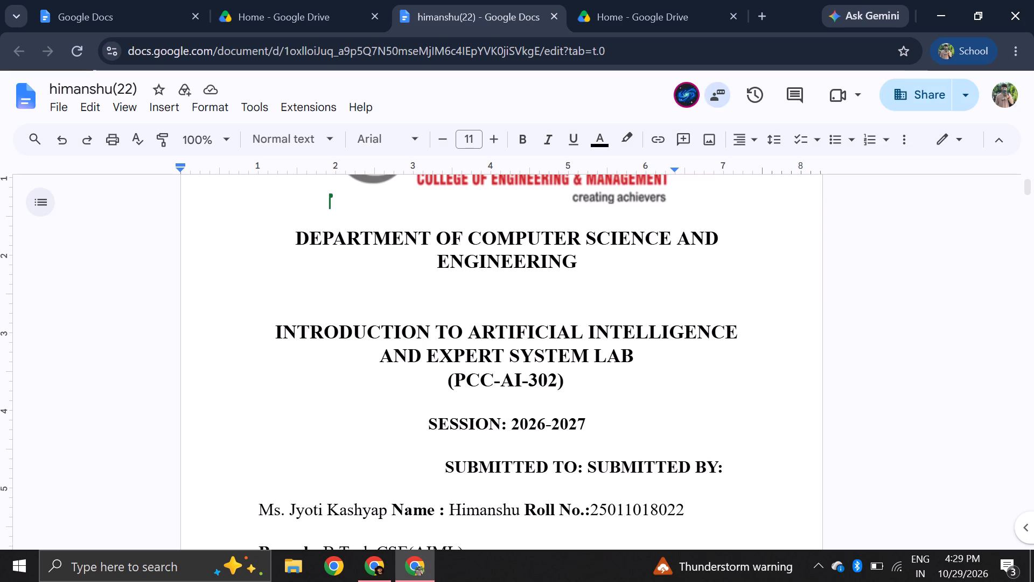
click(445, 465)
scroll(394, 252, up, 5)
Close the extra Google Drive tab that shows the himanshu(22) file details.
click(633, 19)
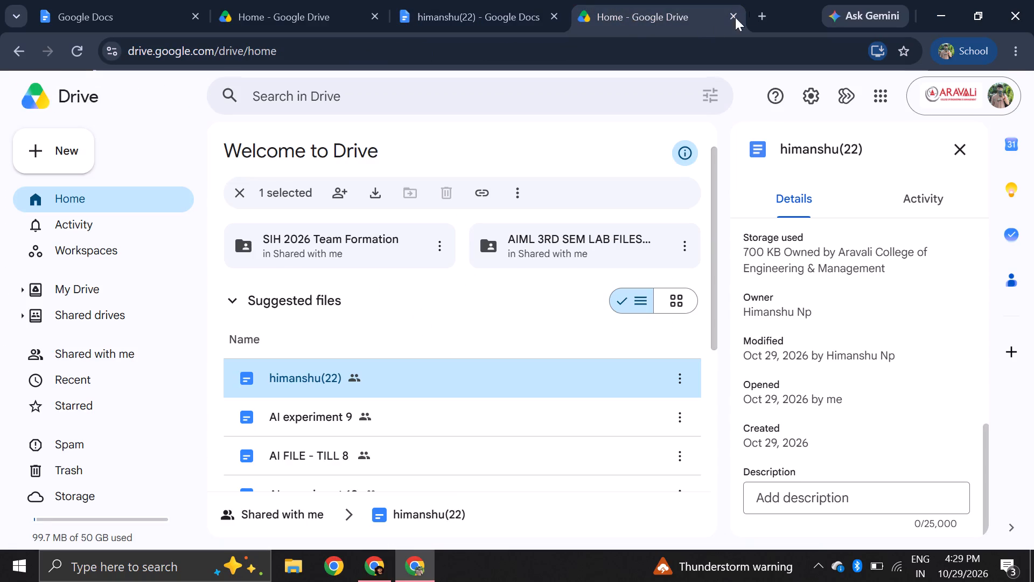
click(731, 15)
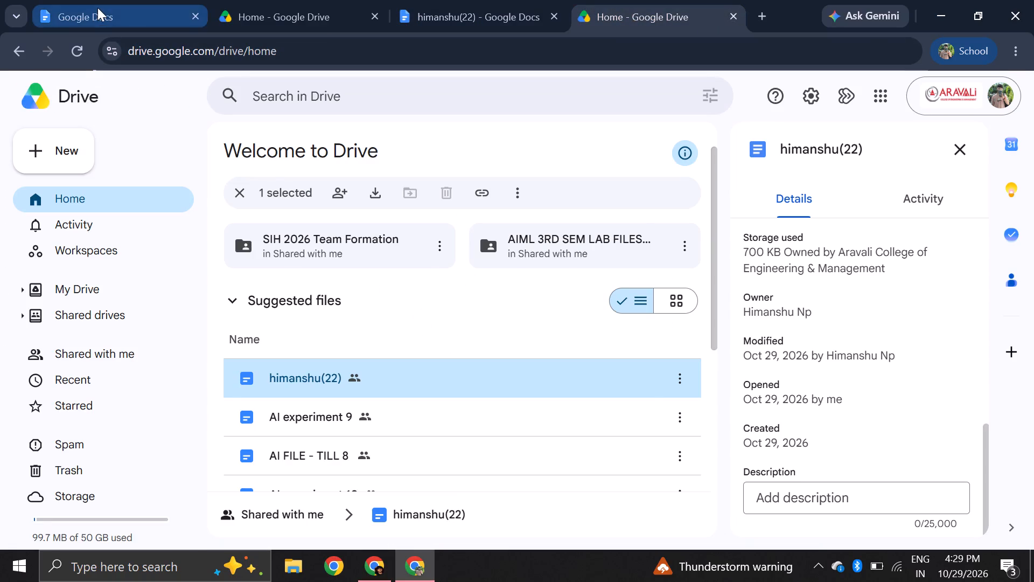
Return to the Google Docs home page and open the AI FILE - TILL 8 document.
click(97, 8)
scroll(322, 468, down, 4)
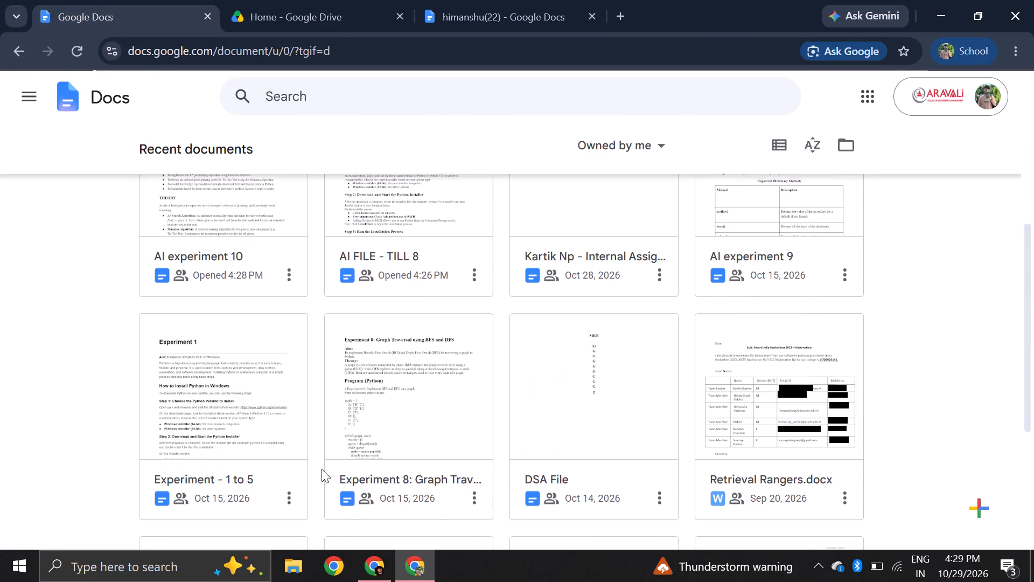
scroll(322, 469, down, 1)
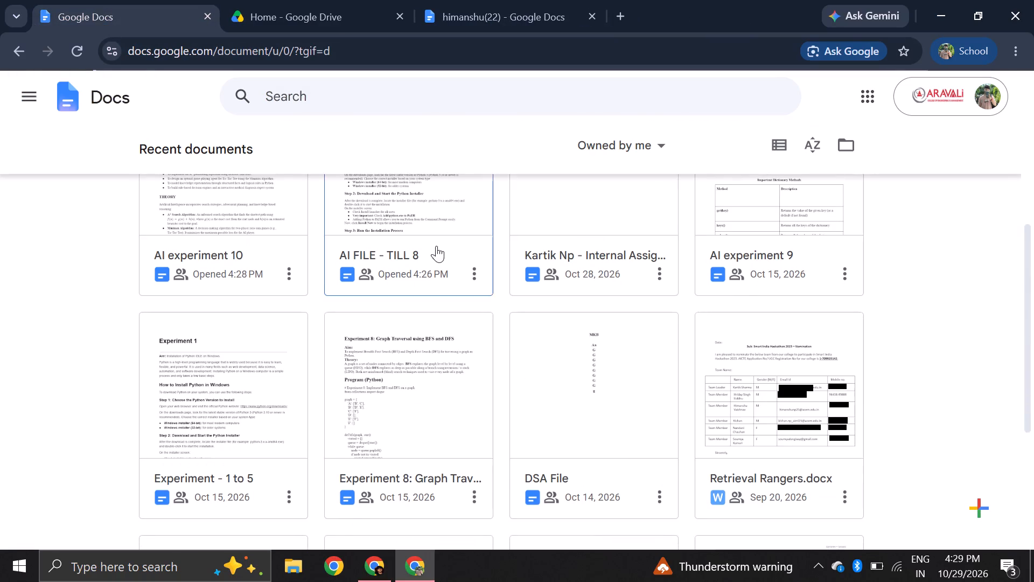
click(425, 221)
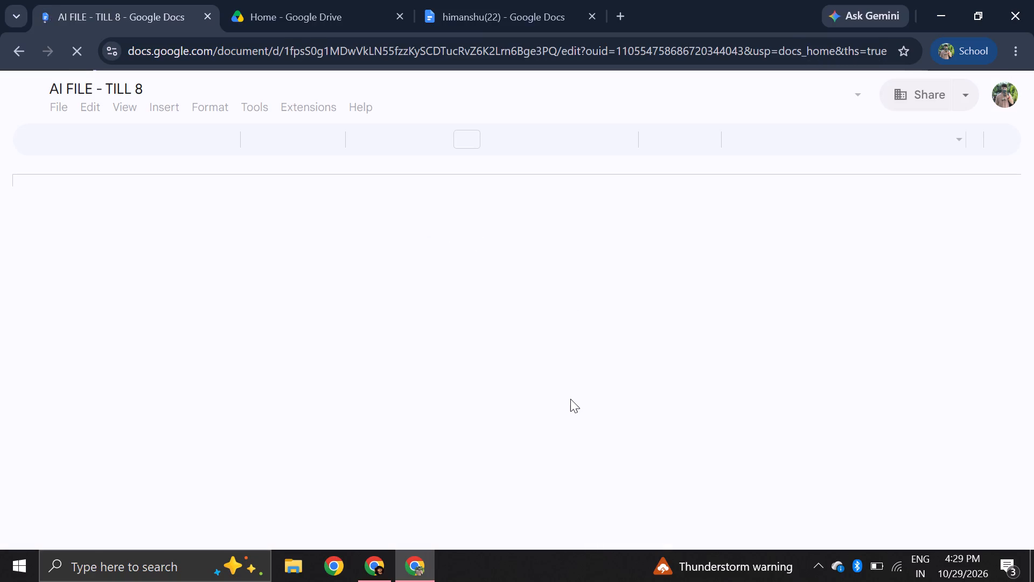
Paste the copied Experiment 10 content at the end of the document, adding two line breaks before it.
scroll(570, 399, down, 8)
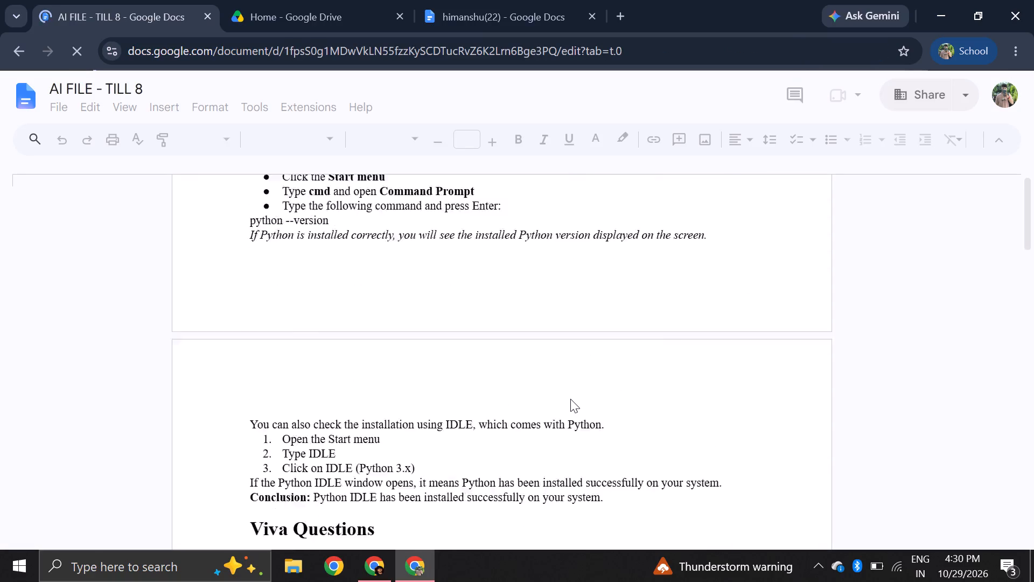
scroll(570, 399, down, 2)
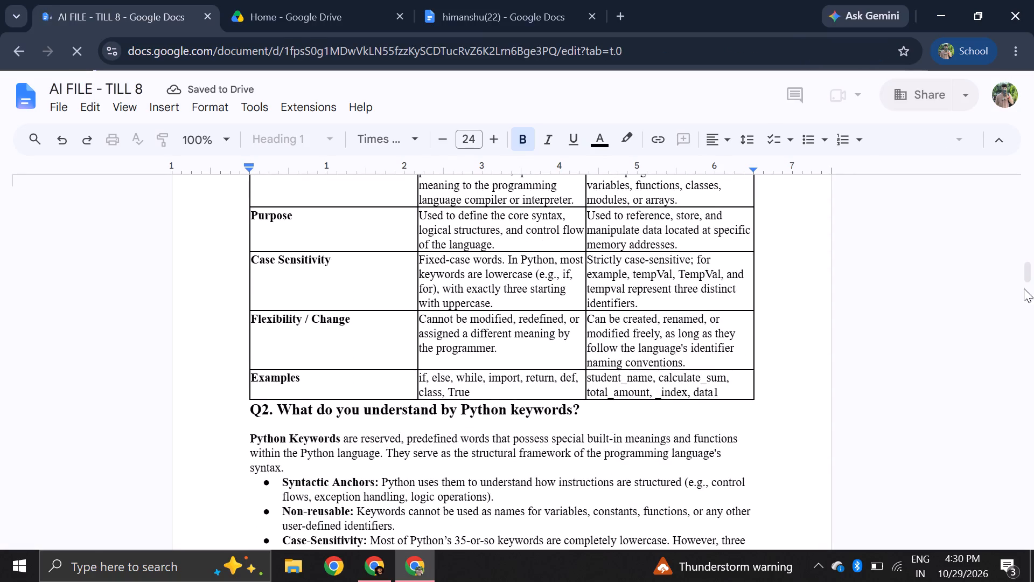
drag(1033, 235, 1033, 581)
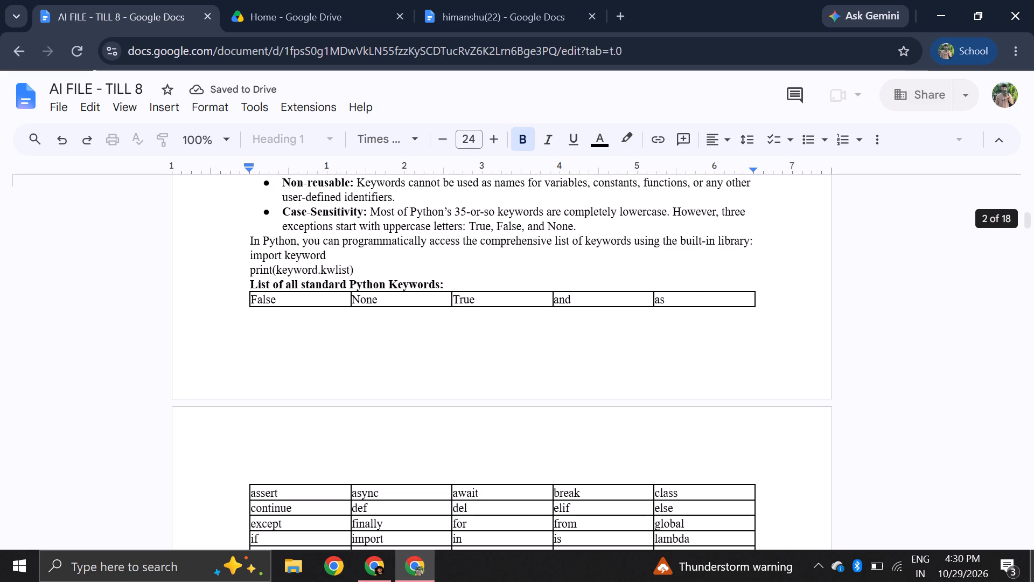
scroll(732, 491, down, 15)
scroll(732, 491, down, 20)
scroll(732, 491, down, 4)
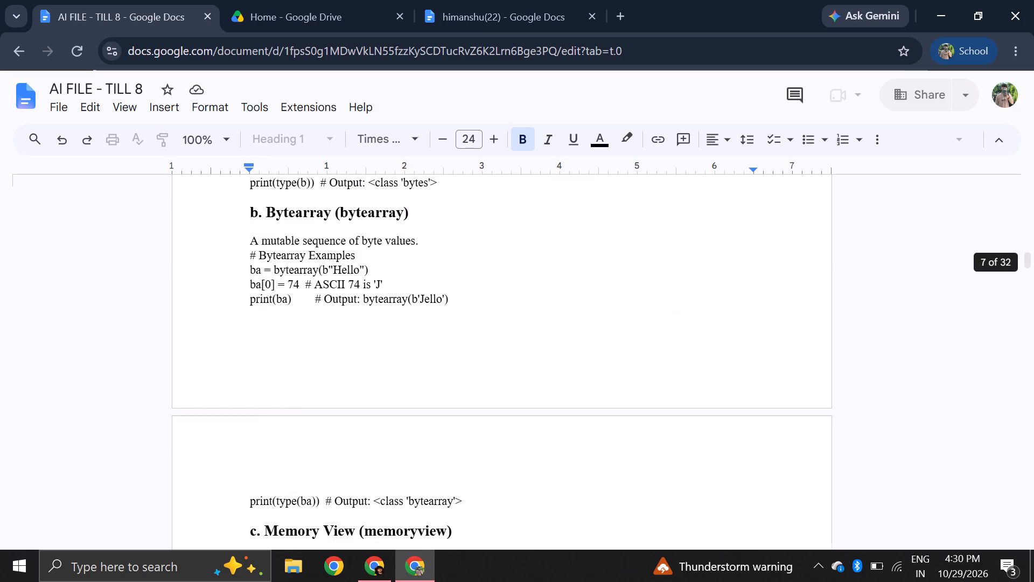
scroll(732, 491, down, 9)
drag(1027, 253, 1033, 339)
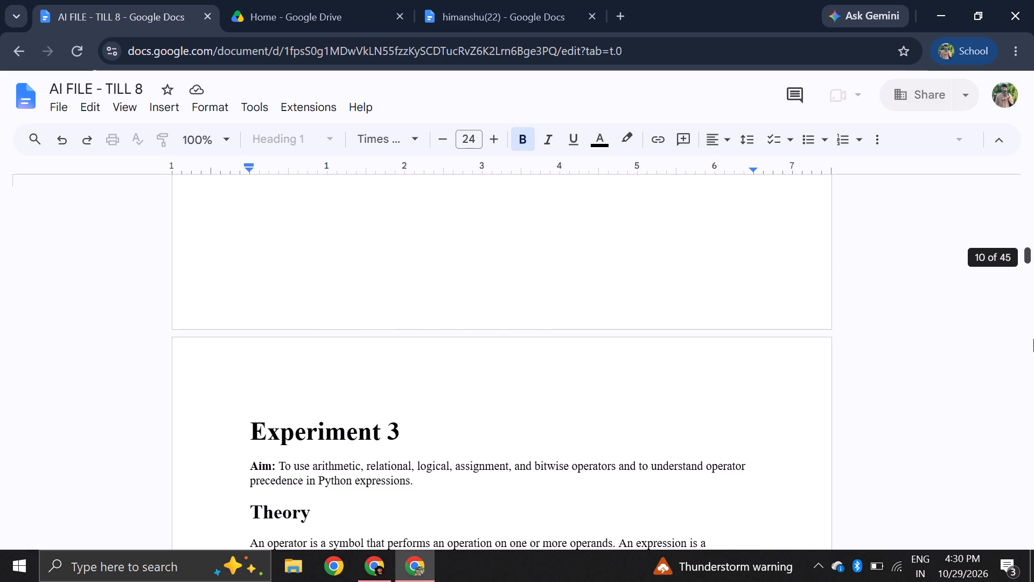
drag(1033, 339, 1011, 581)
scroll(816, 434, down, 10)
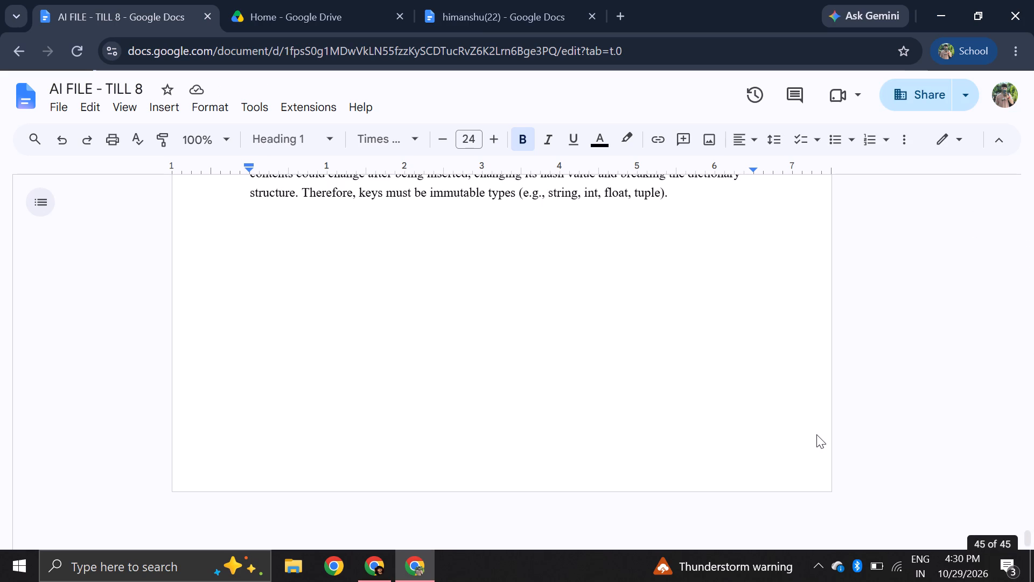
scroll(816, 434, down, 3)
click(647, 329)
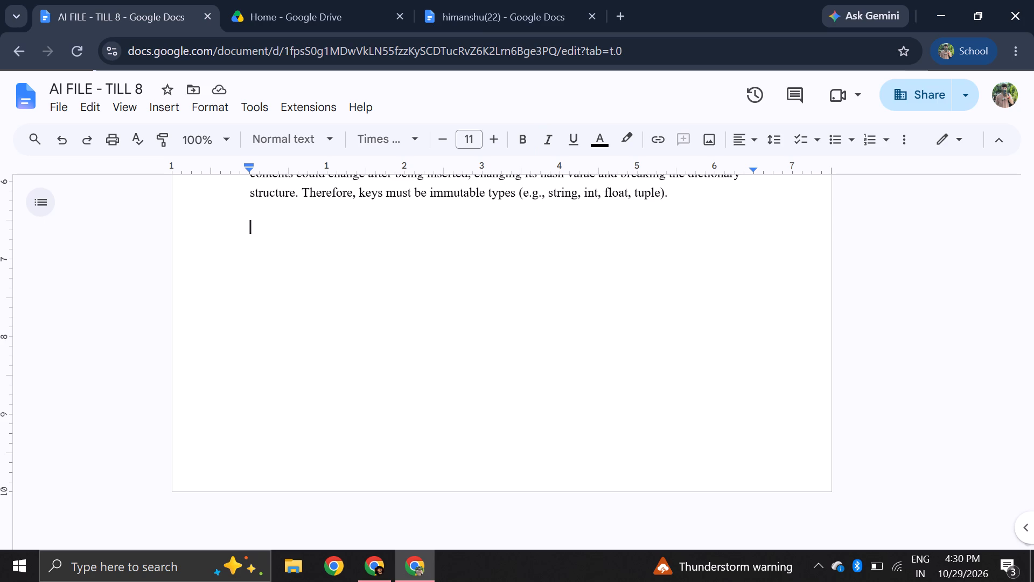
key(Return)
key(Return)
key(ctrl+v)
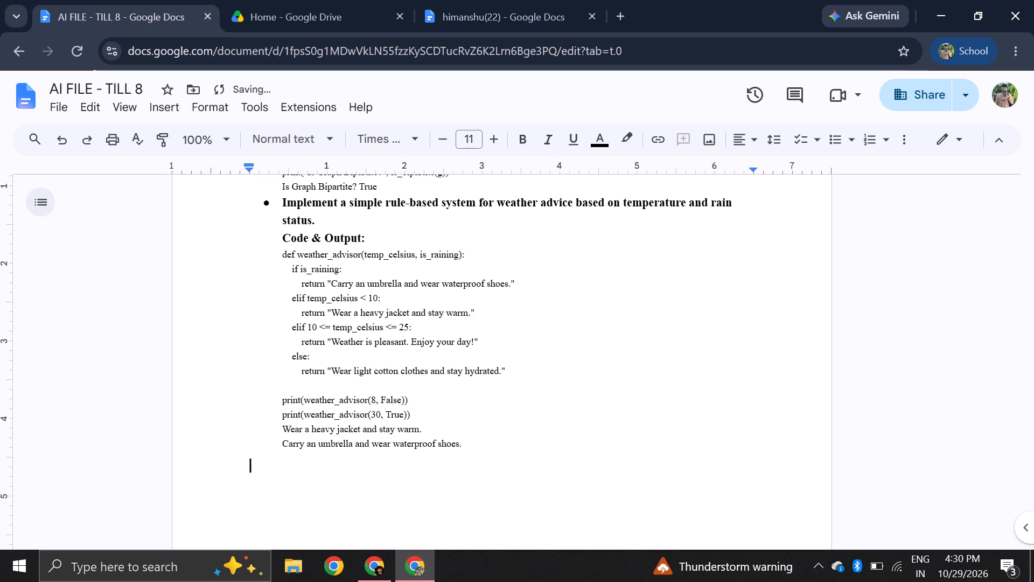
Insert three blank lines before the EXPERIMENT - 10 heading so it starts on the following page.
scroll(666, 292, up, 14)
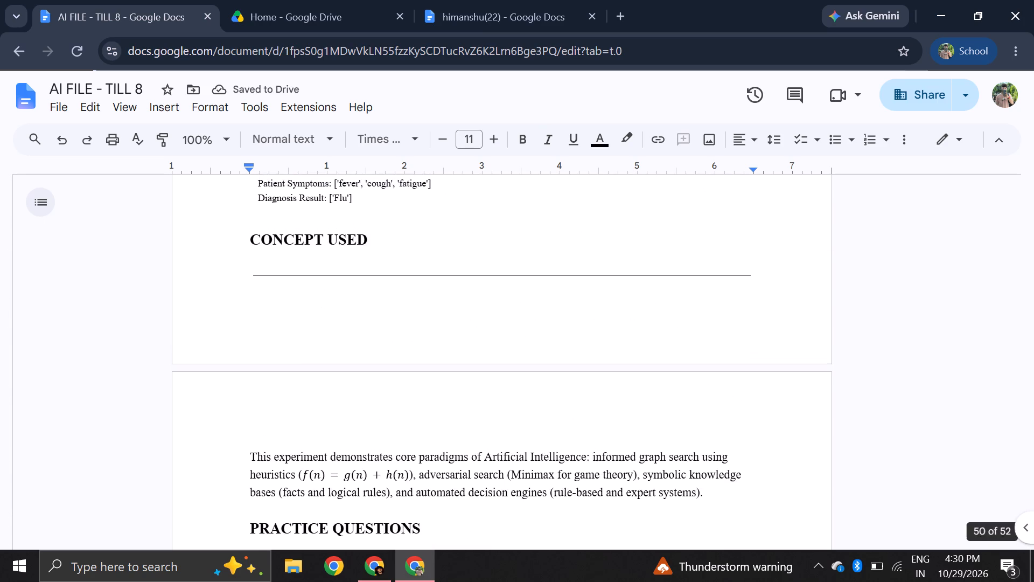
scroll(666, 292, up, 15)
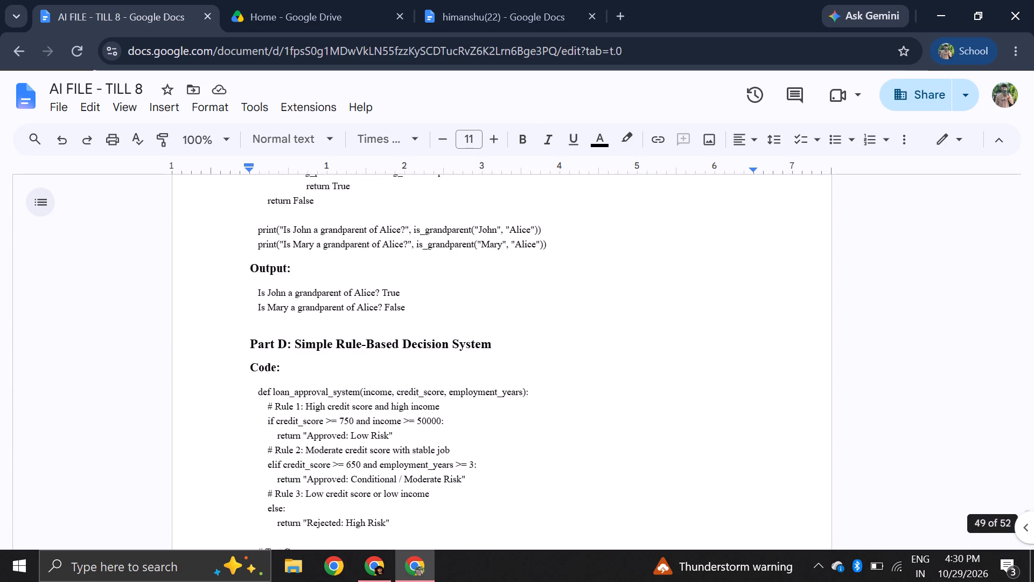
scroll(666, 292, up, 13)
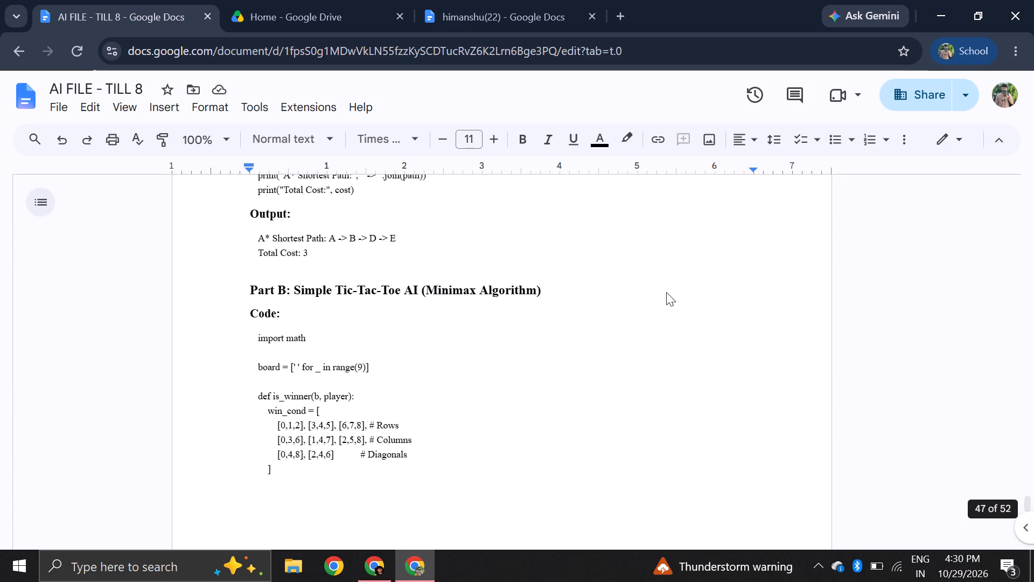
scroll(666, 292, up, 13)
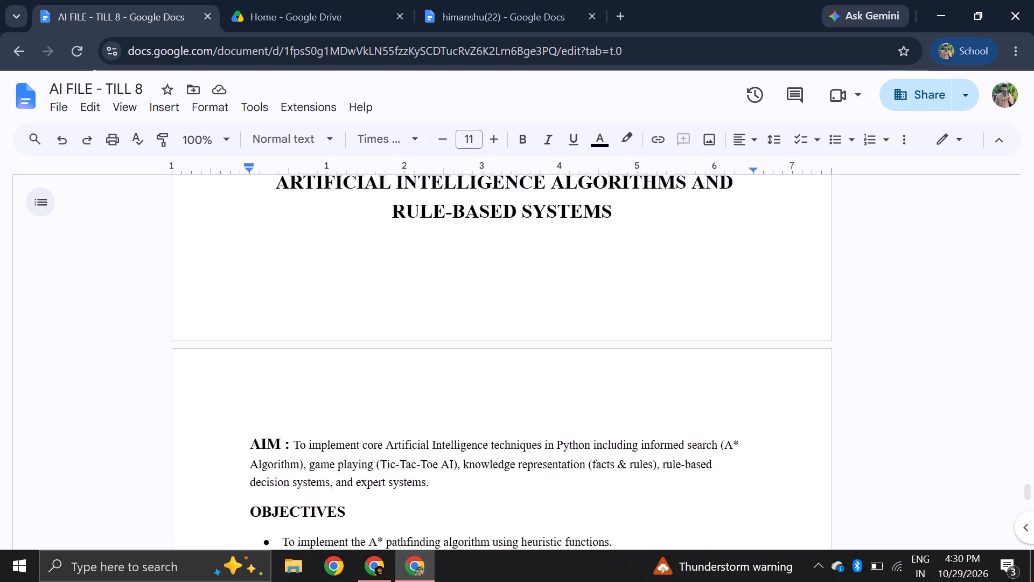
scroll(666, 292, up, 5)
click(358, 222)
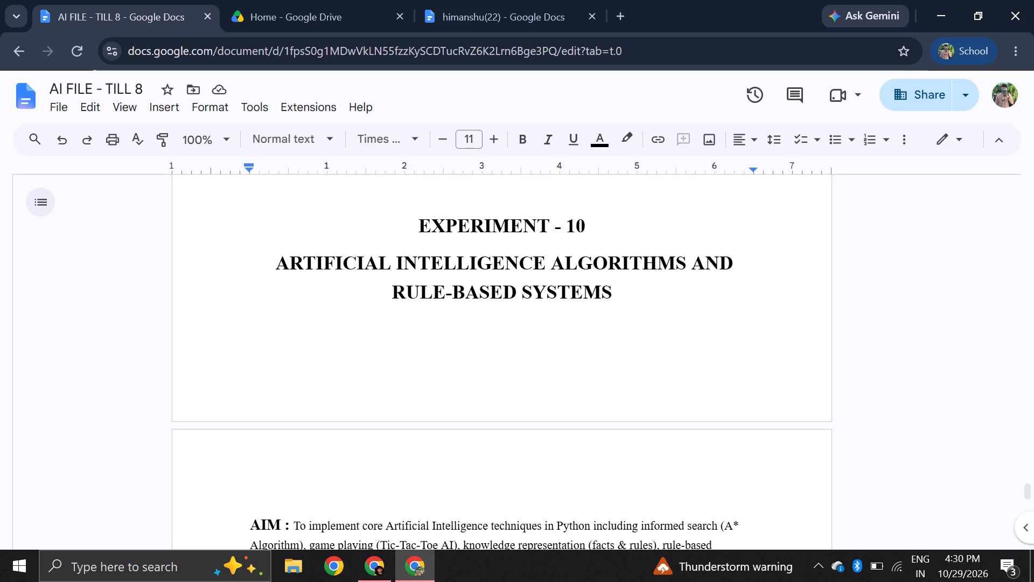
key(Return)
key(Return)
key(Return)
Select the dictionary program code from item 11 to item 14 to check its font size.
scroll(358, 222, up, 4)
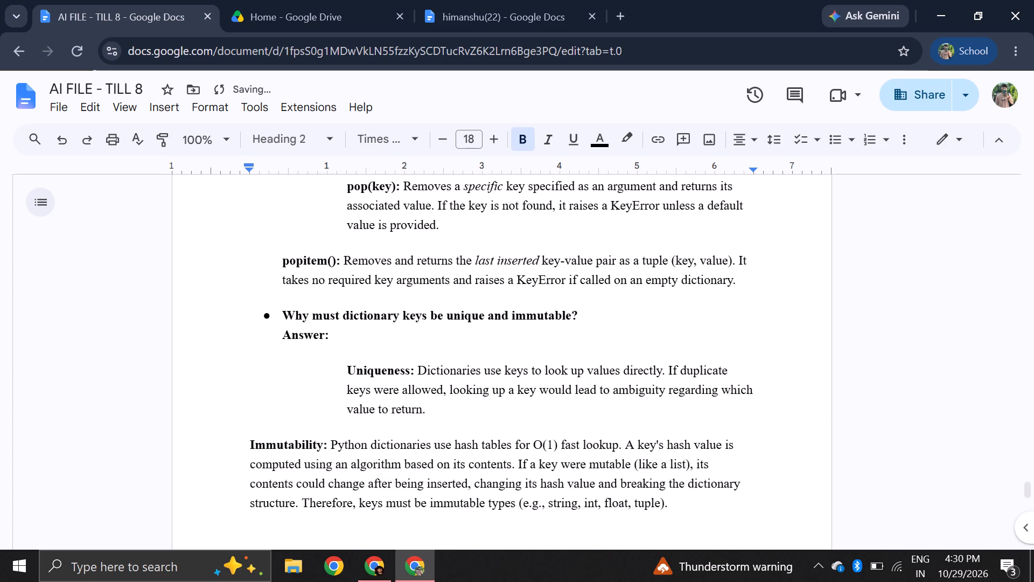
scroll(358, 222, up, 20)
scroll(358, 222, up, 5)
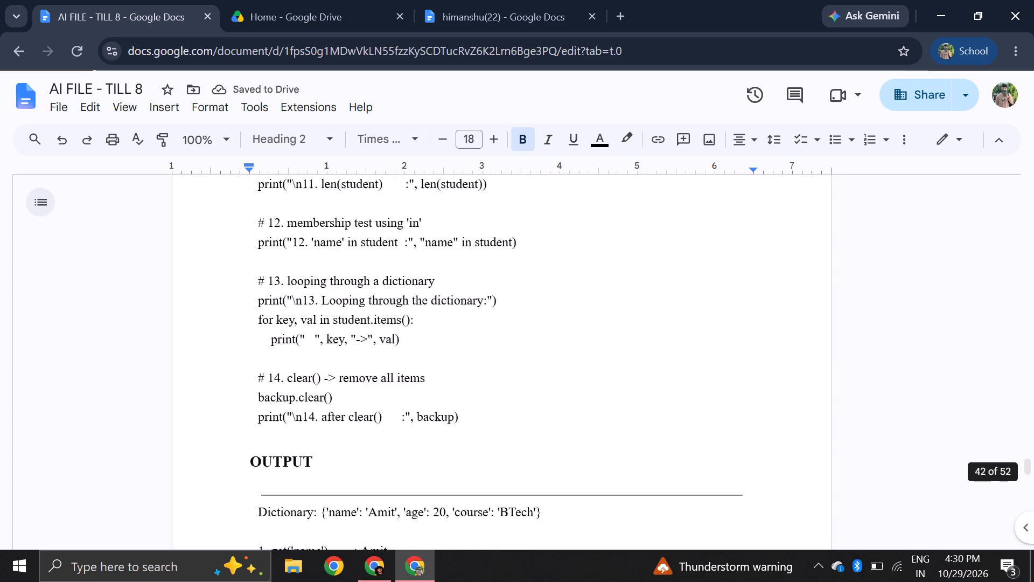
scroll(358, 222, up, 1)
drag(241, 239, 525, 501)
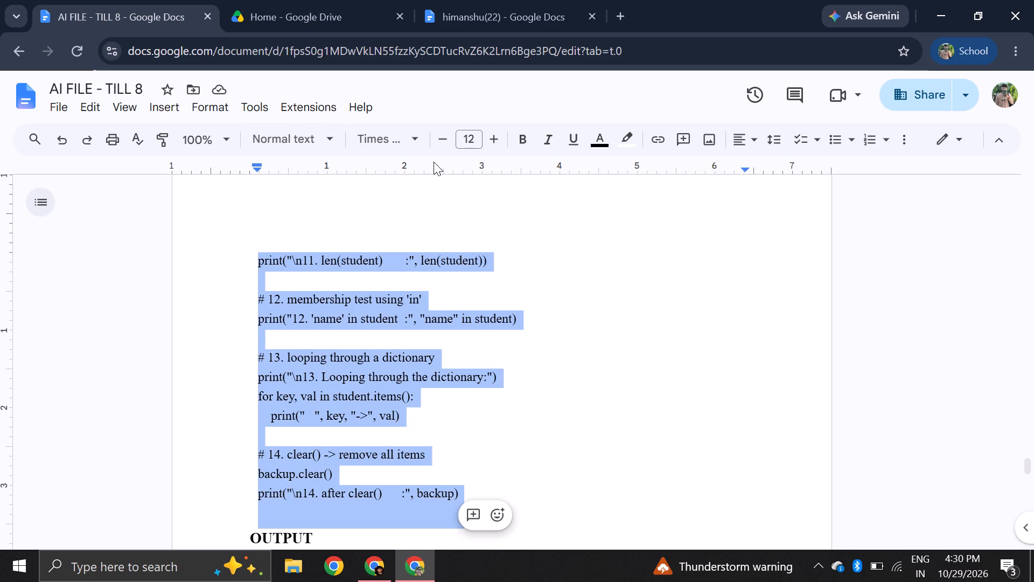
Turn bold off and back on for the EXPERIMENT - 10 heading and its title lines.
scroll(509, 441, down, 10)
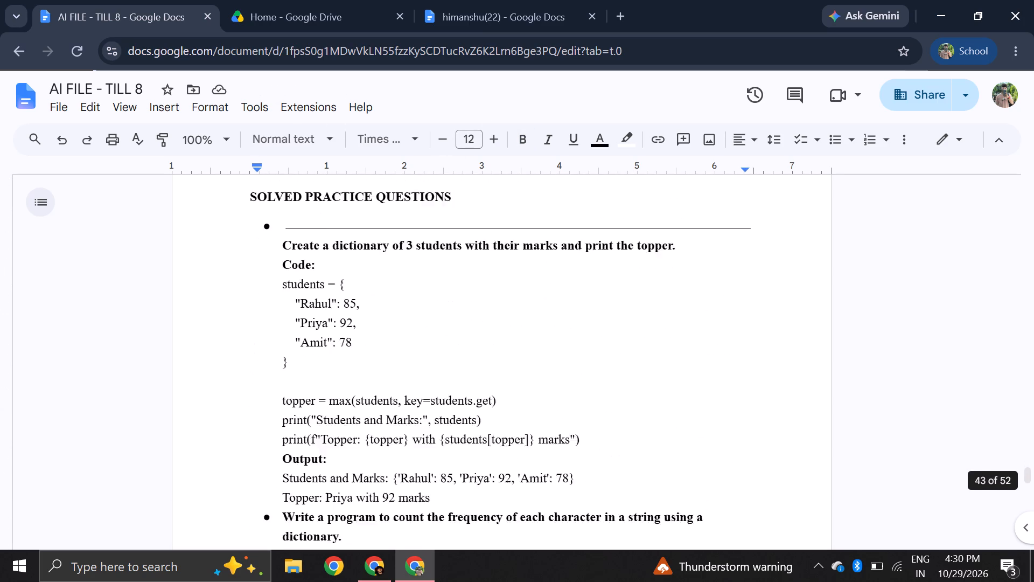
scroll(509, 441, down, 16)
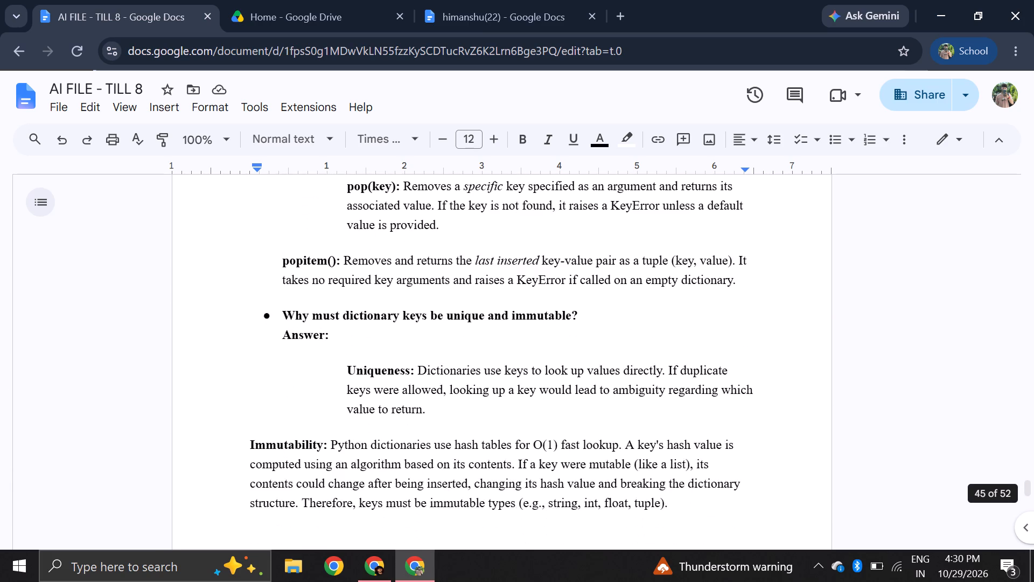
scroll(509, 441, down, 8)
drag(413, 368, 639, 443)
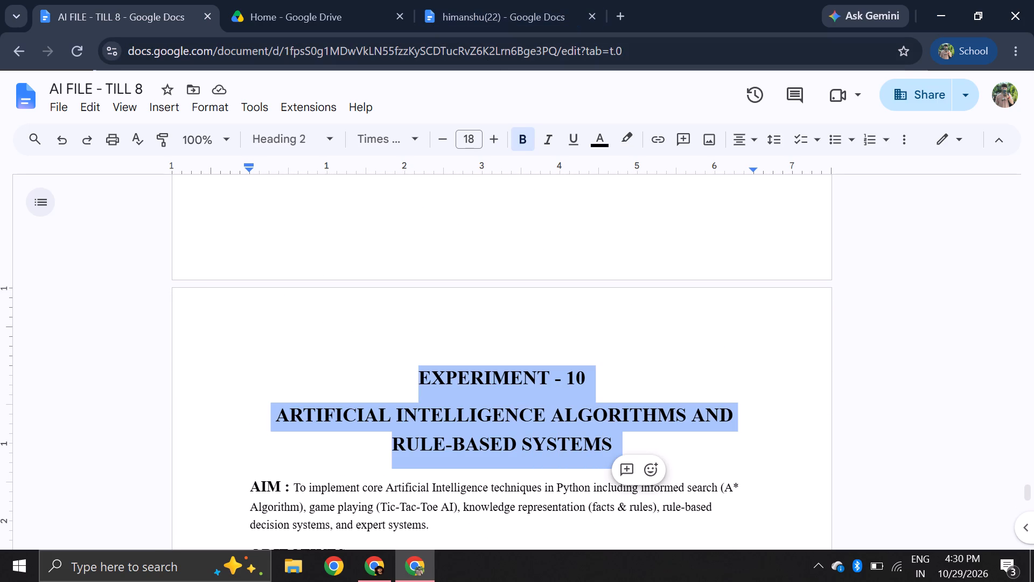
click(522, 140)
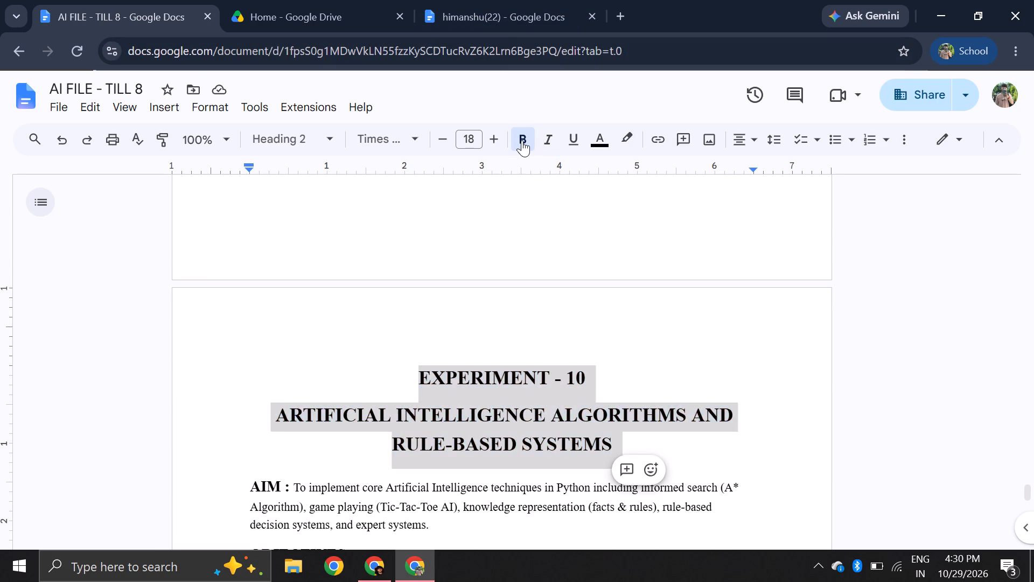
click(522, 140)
Set the text of the Experiment 10 AIM paragraph to font size 12.
scroll(397, 273, down, 3)
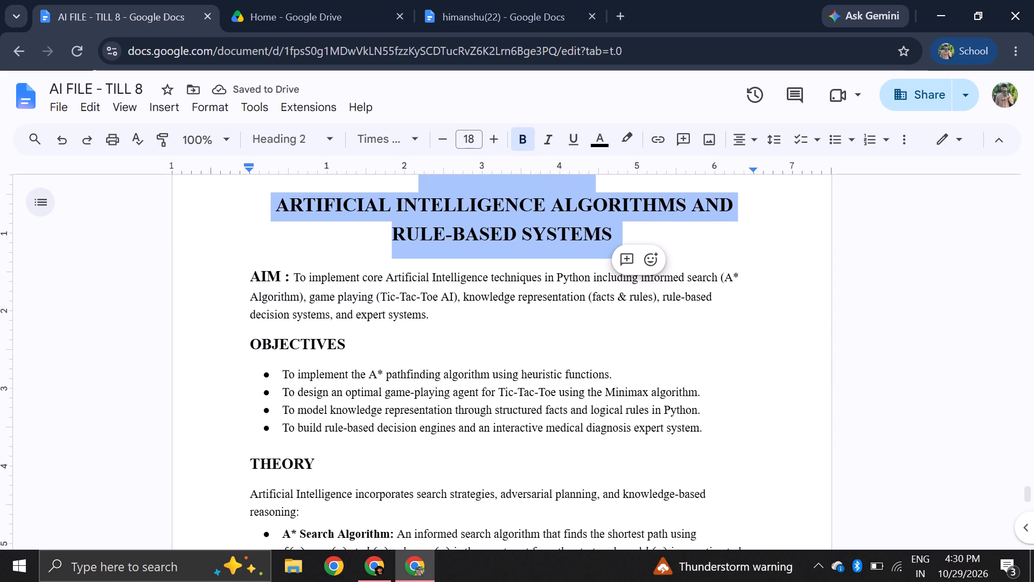
drag(292, 277, 437, 320)
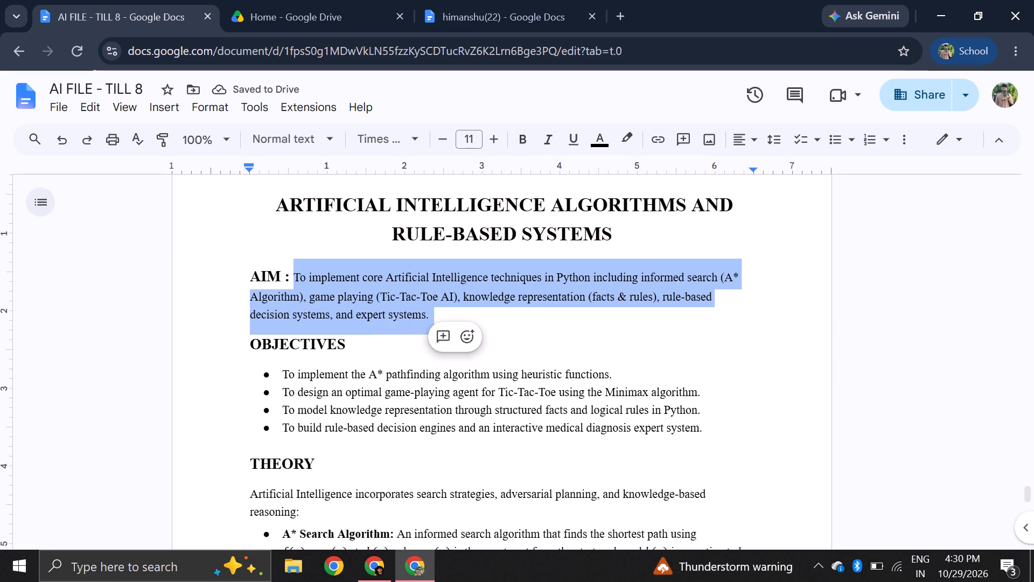
click(492, 136)
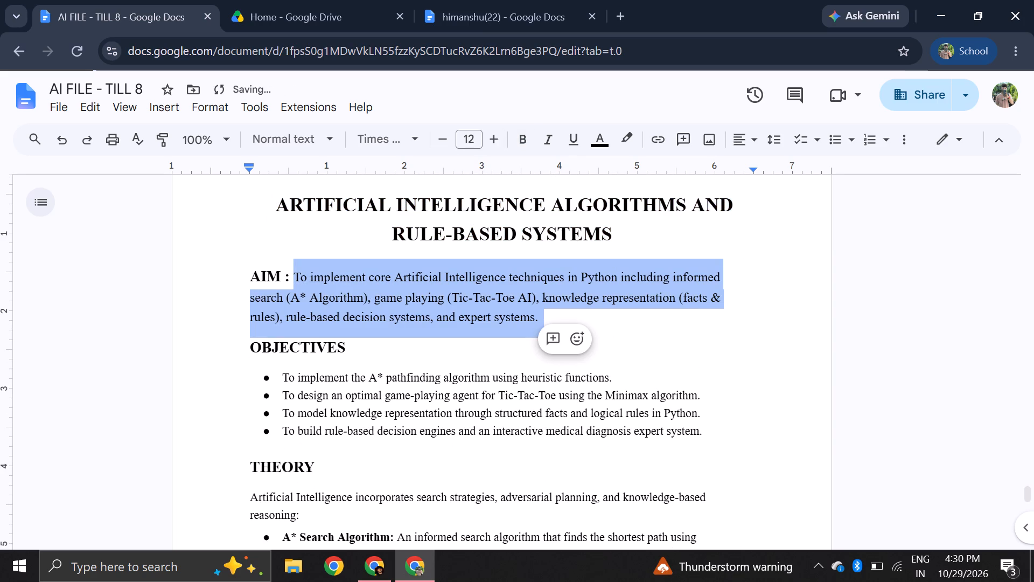
Set the four bullet points under OBJECTIVES in Experiment 10 to font size 12.
drag(241, 377, 680, 441)
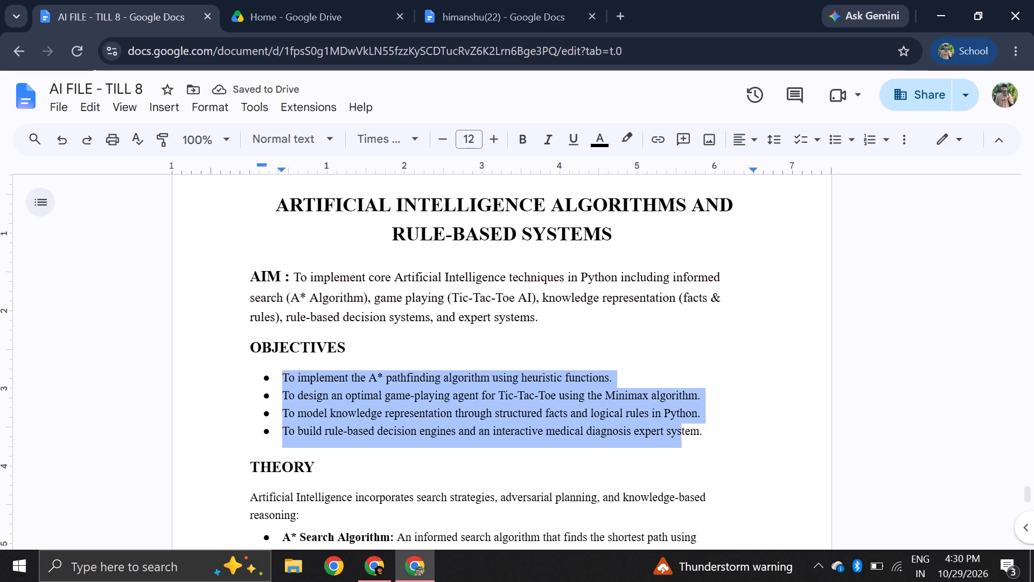
drag(680, 441, 749, 428)
click(501, 135)
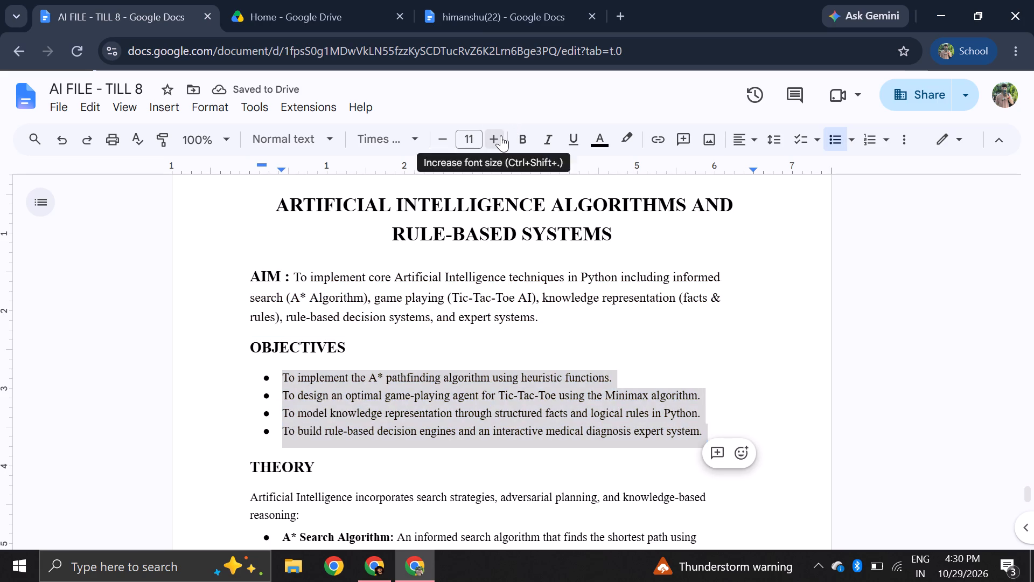
Set the THEORY introduction and its four bullet points in Experiment 10 to font size 12.
scroll(501, 135, down, 2)
scroll(367, 349, down, 2)
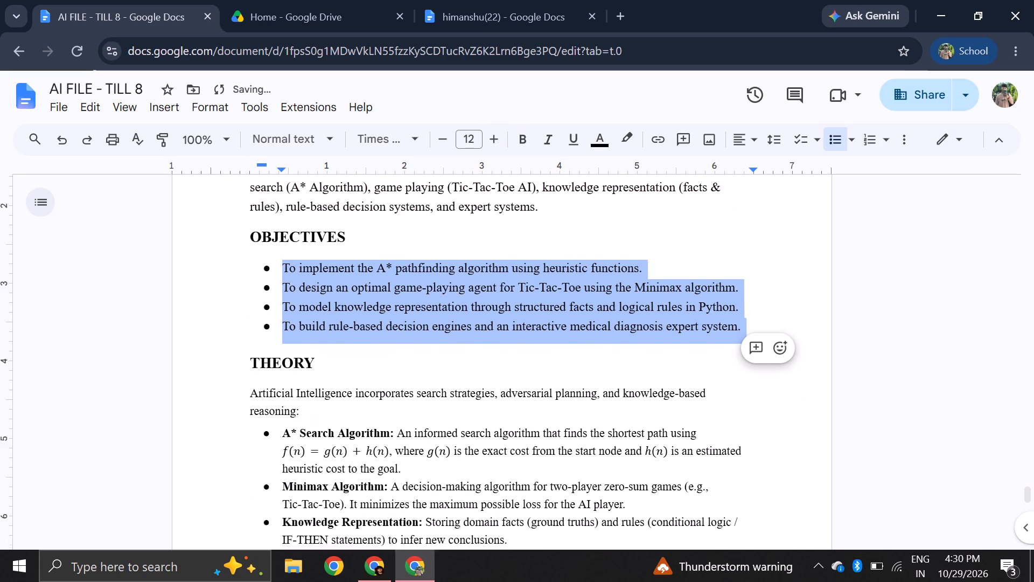
scroll(367, 349, down, 2)
drag(240, 252, 511, 378)
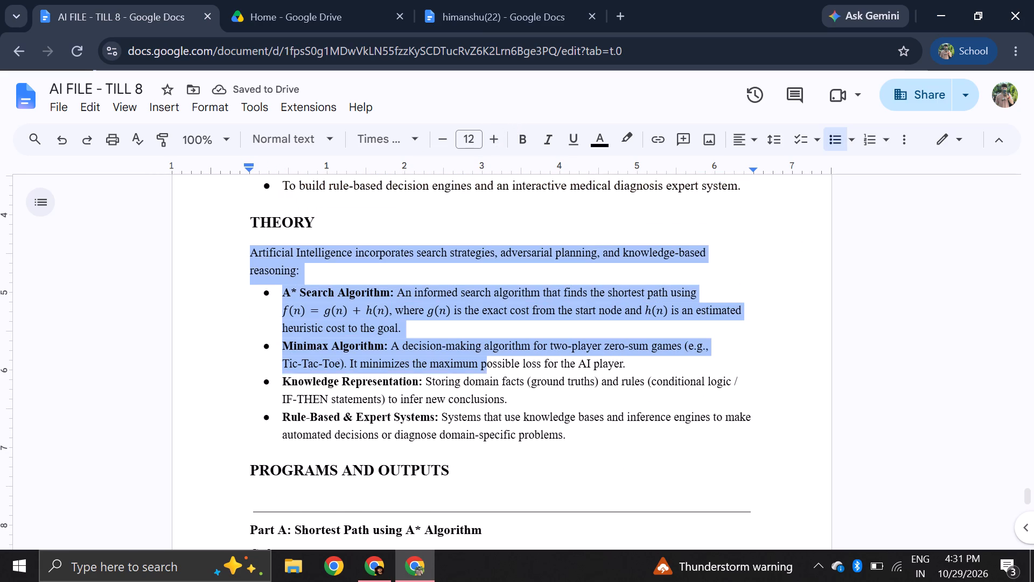
drag(511, 378, 602, 442)
click(496, 143)
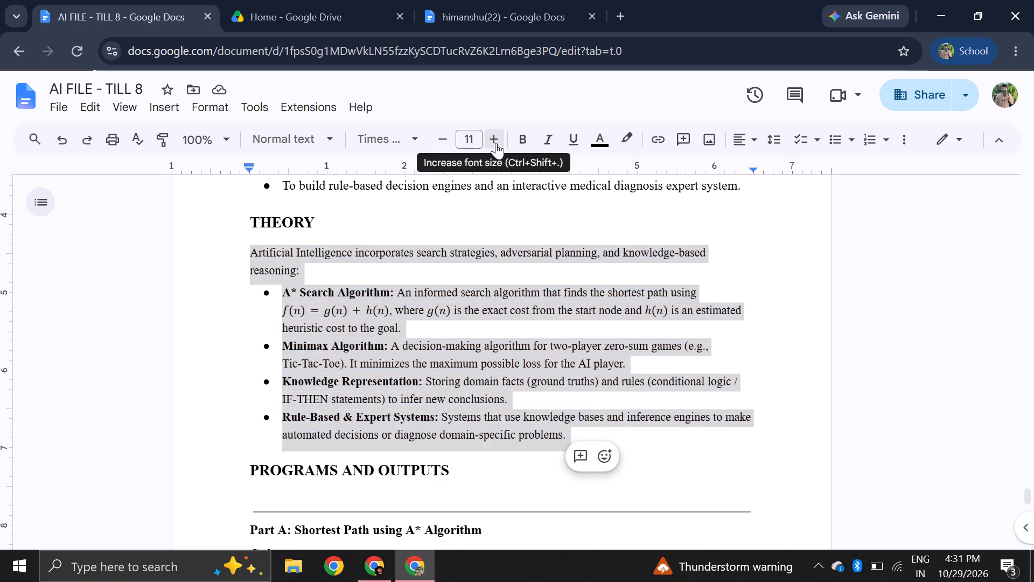
Insert a space before the q of heapq in the import line of the Part A code.
scroll(496, 143, down, 2)
scroll(332, 468, down, 3)
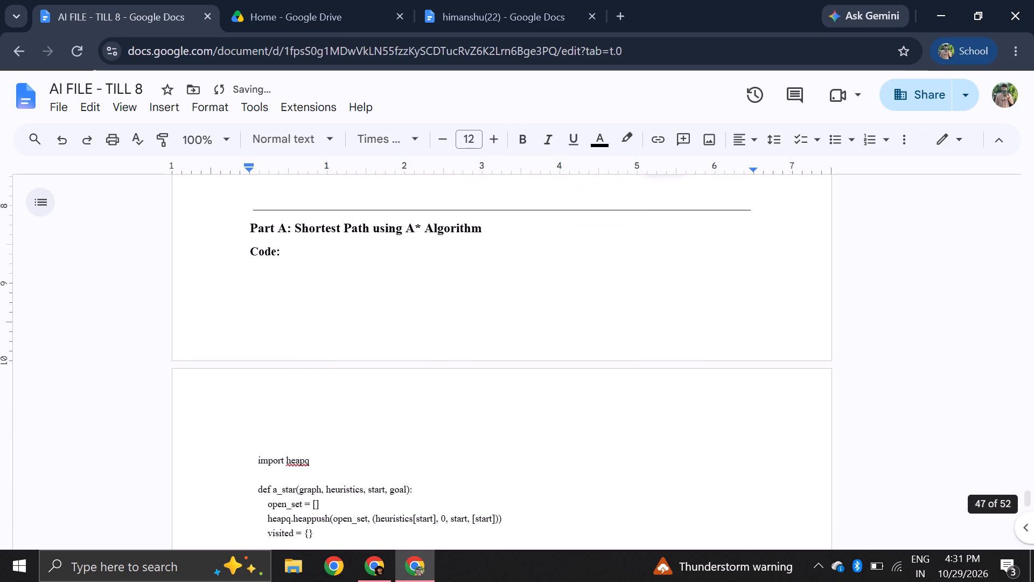
scroll(332, 468, down, 2)
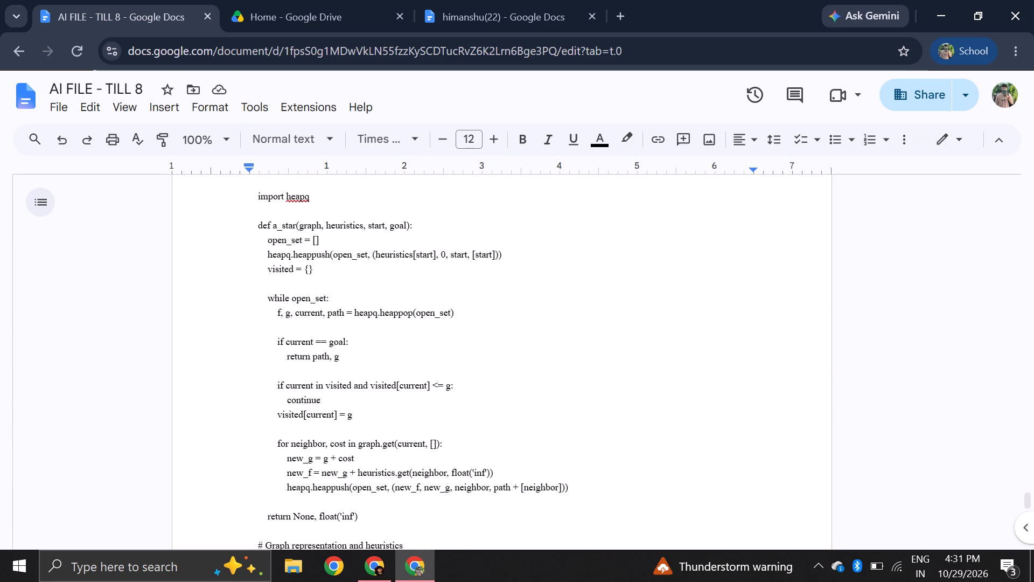
scroll(261, 206, up, 3)
scroll(248, 320, down, 1)
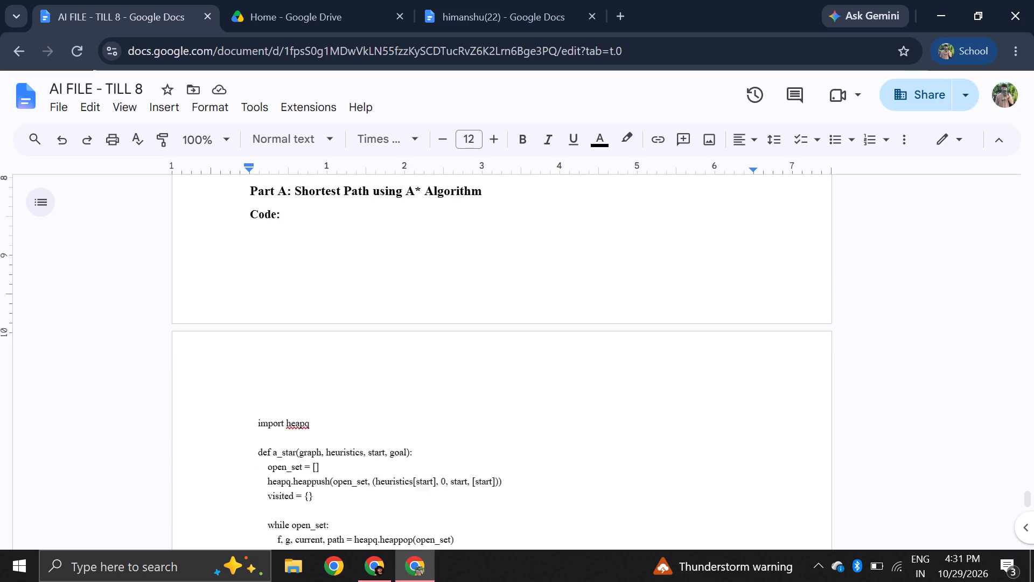
scroll(248, 320, down, 1)
click(304, 362)
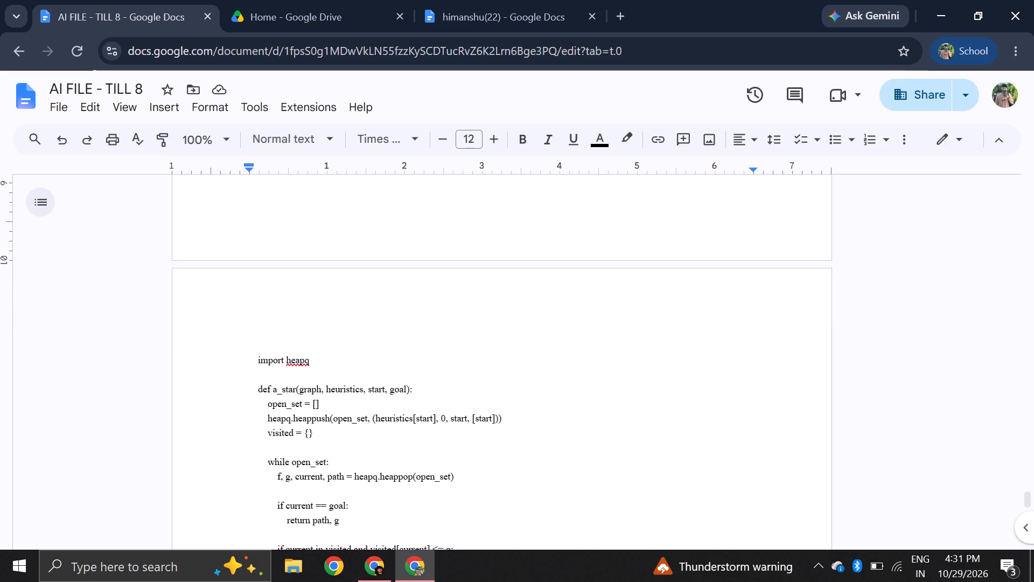
key(space)
Set all text from the Part A import line through the end of the document to font size 12.
drag(227, 371, 460, 495)
drag(242, 352, 695, 581)
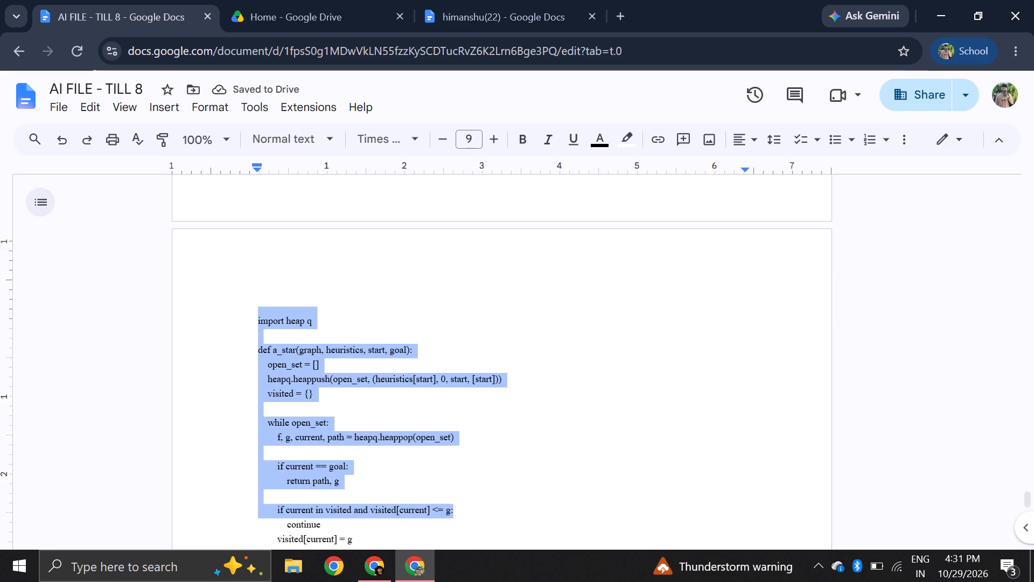
drag(695, 581, 673, 508)
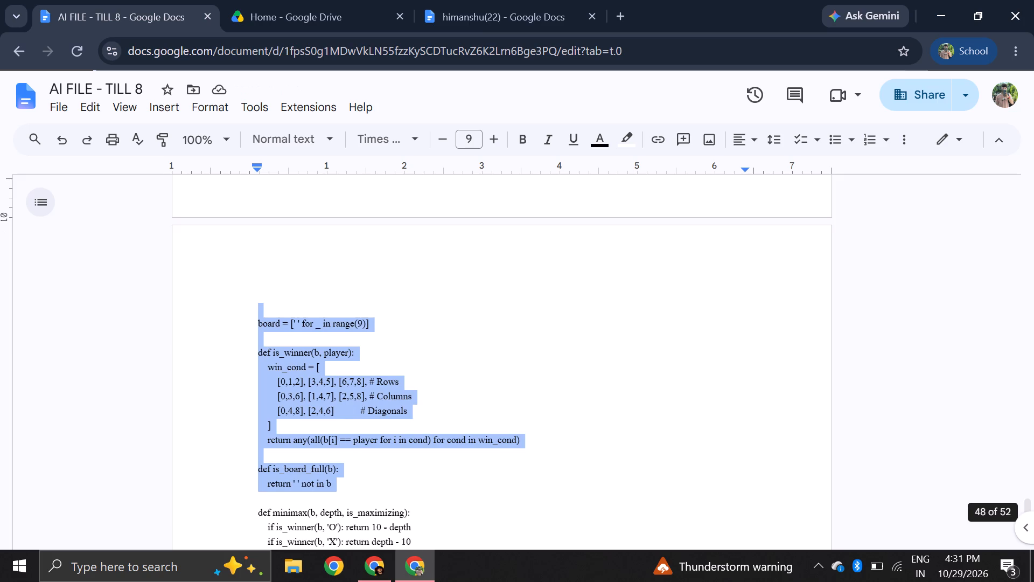
drag(673, 508, 641, 514)
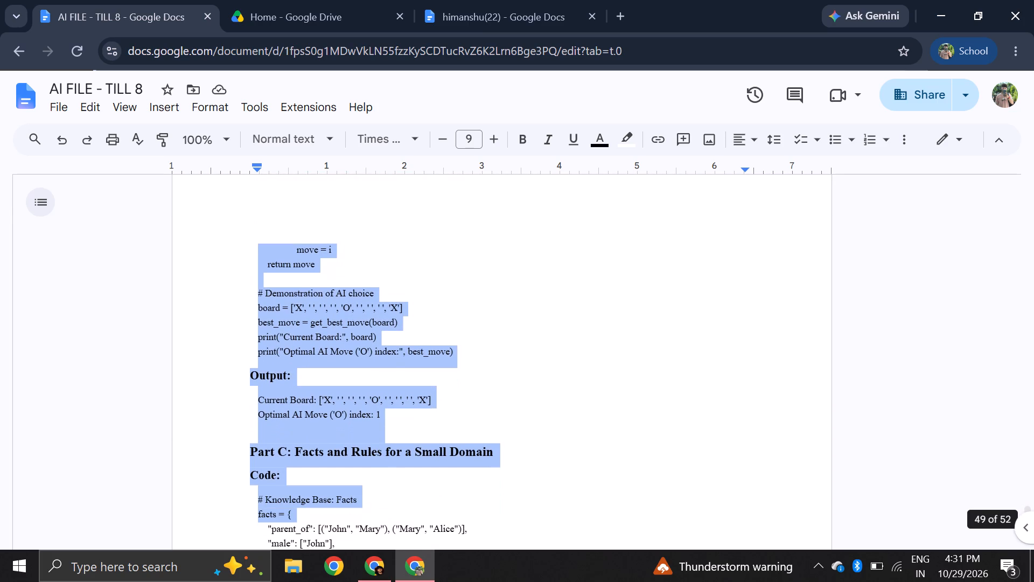
drag(641, 514, 609, 503)
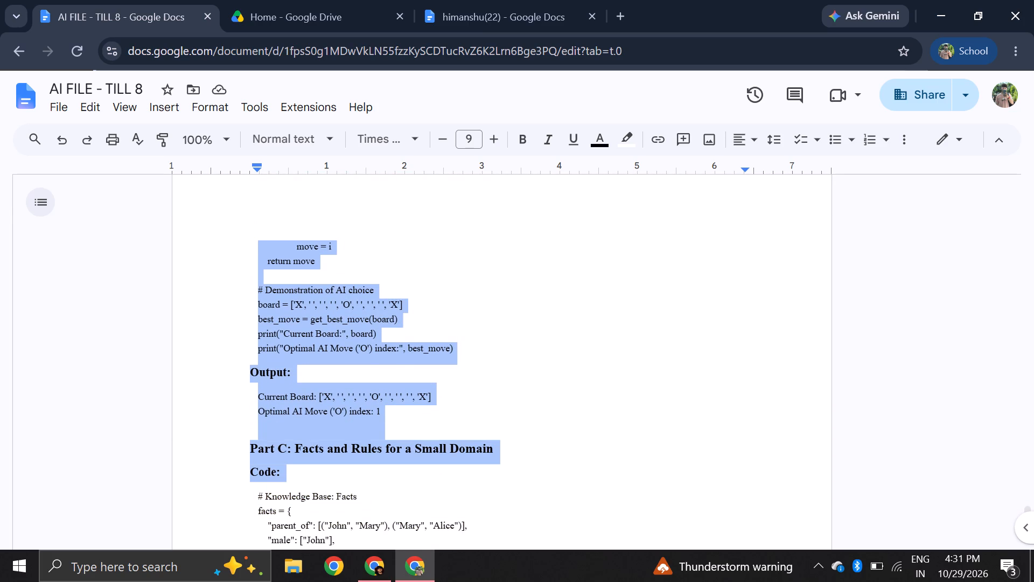
drag(609, 503, 667, 537)
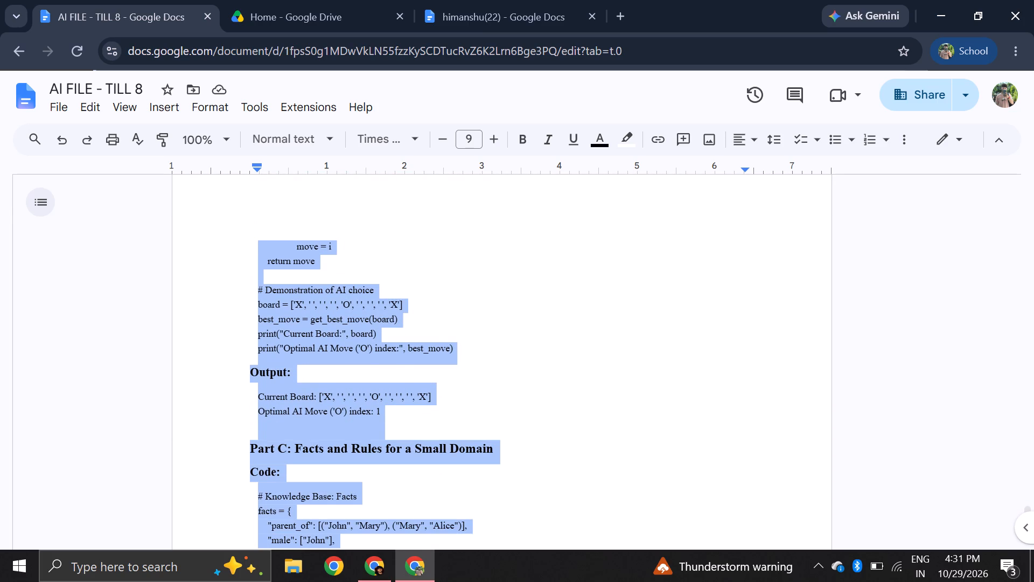
drag(667, 537, 711, 581)
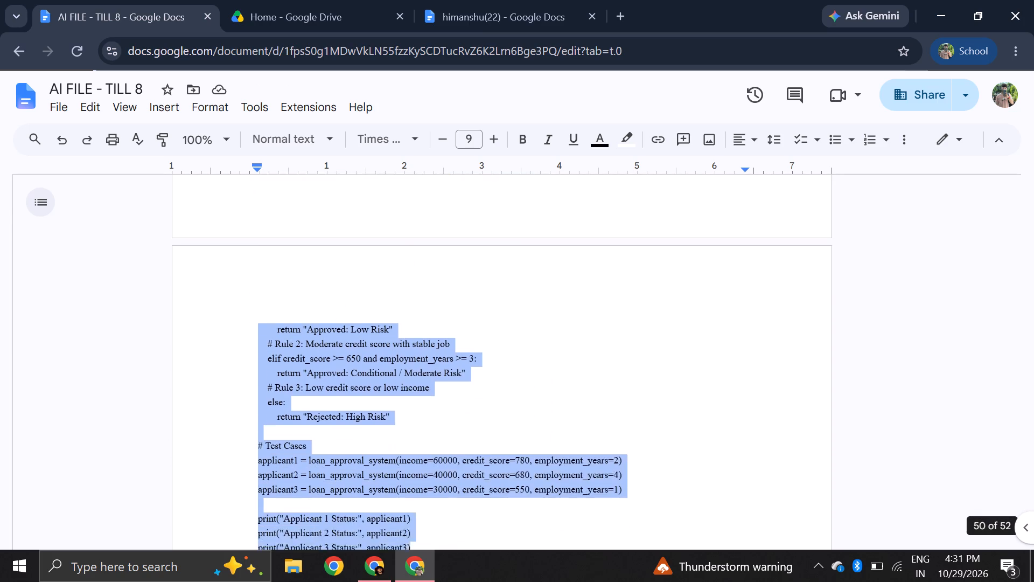
drag(711, 581, 711, 581)
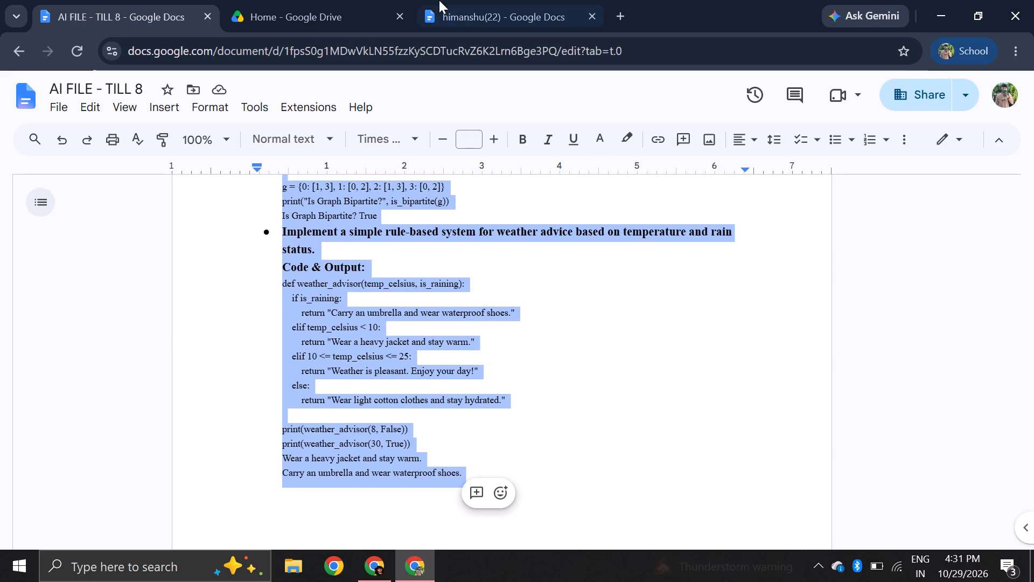
click(479, 132)
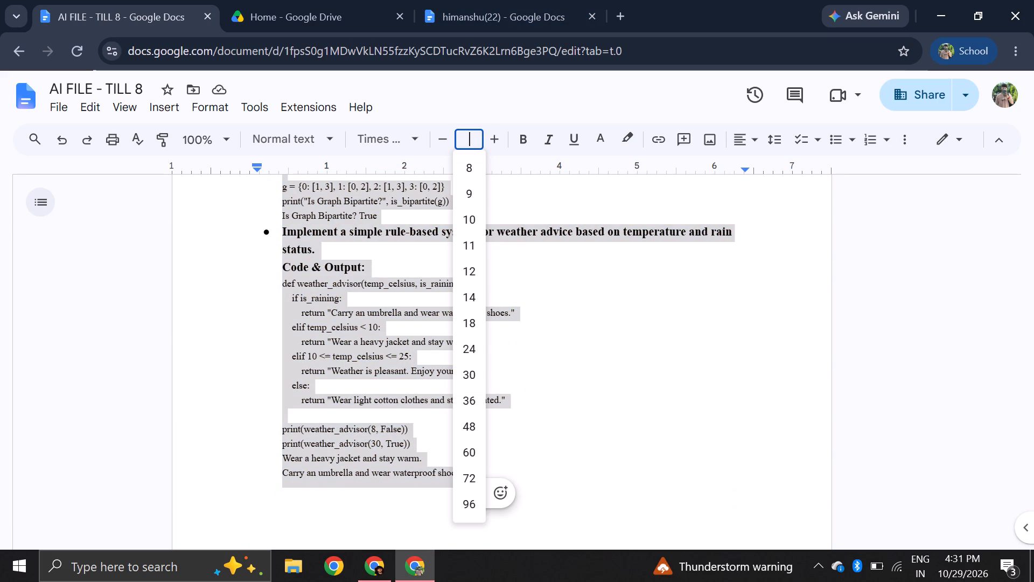
click(463, 273)
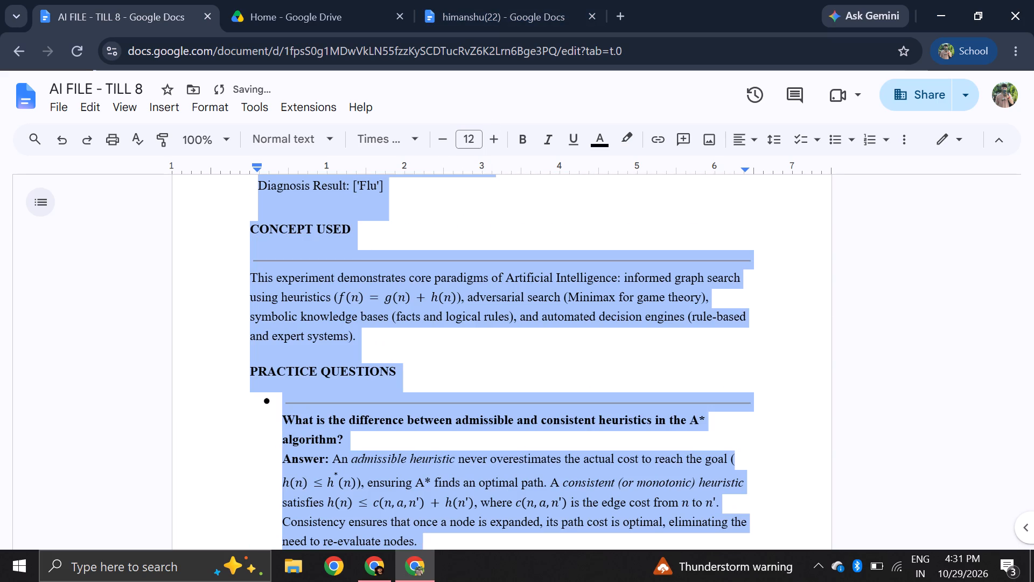
click(826, 227)
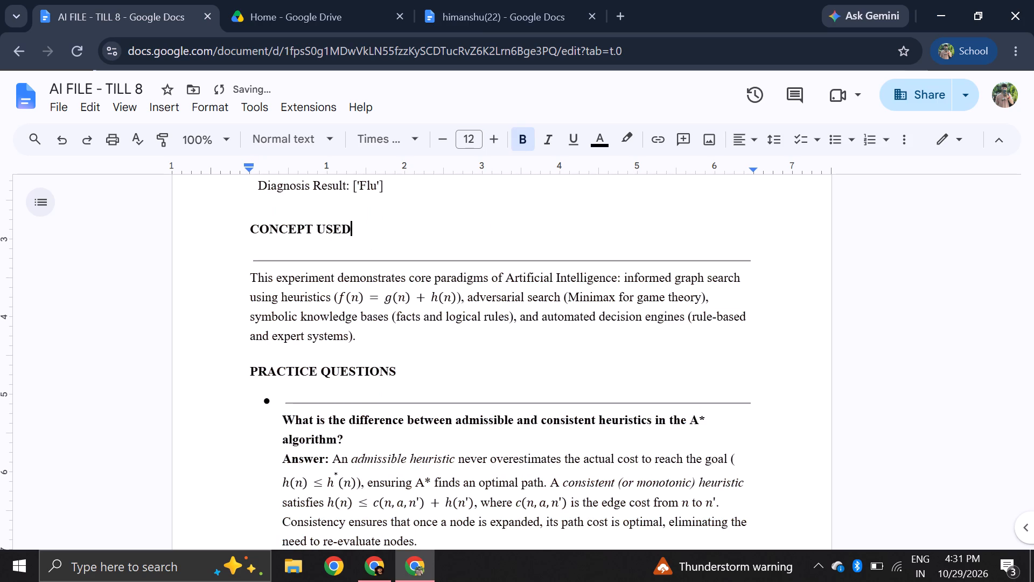
click(826, 227)
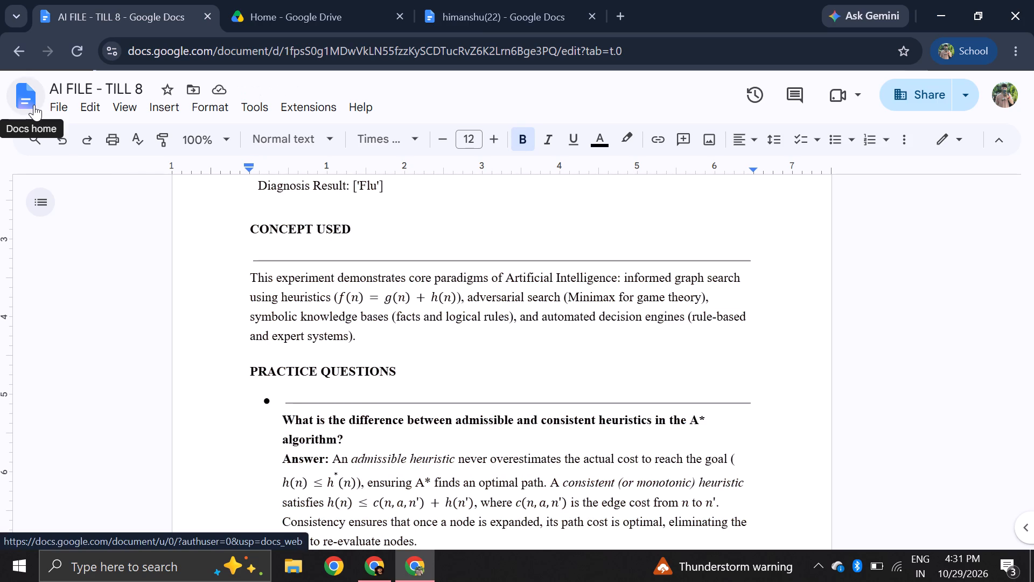
Rename the document as AIES FILE.
click(148, 86)
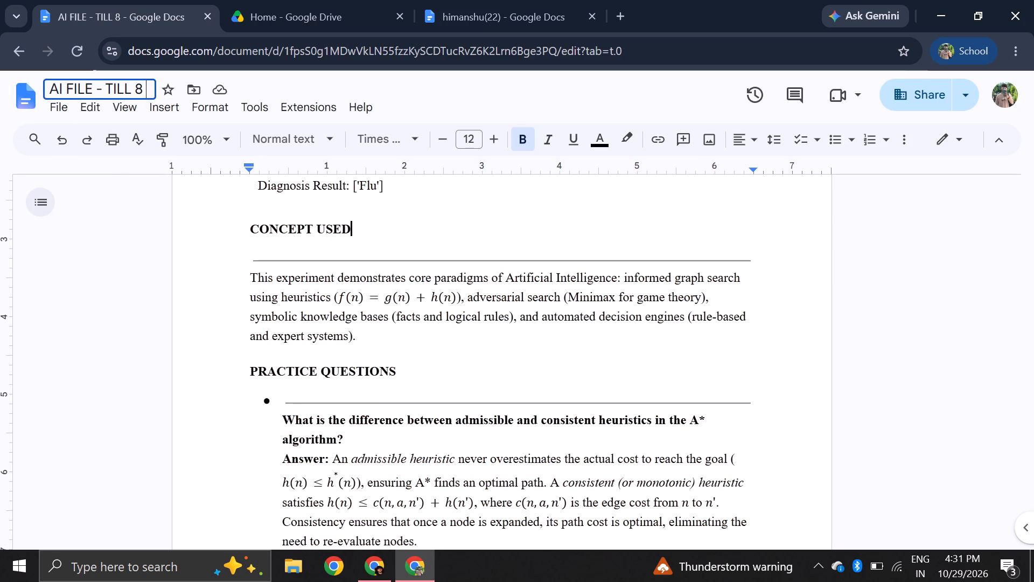
key(BackSpace)
key(BackSpace)
key(BackSpace)
key(BackSpace)
key(BackSpace)
key(BackSpace)
key(BackSpace)
key(BackSpace)
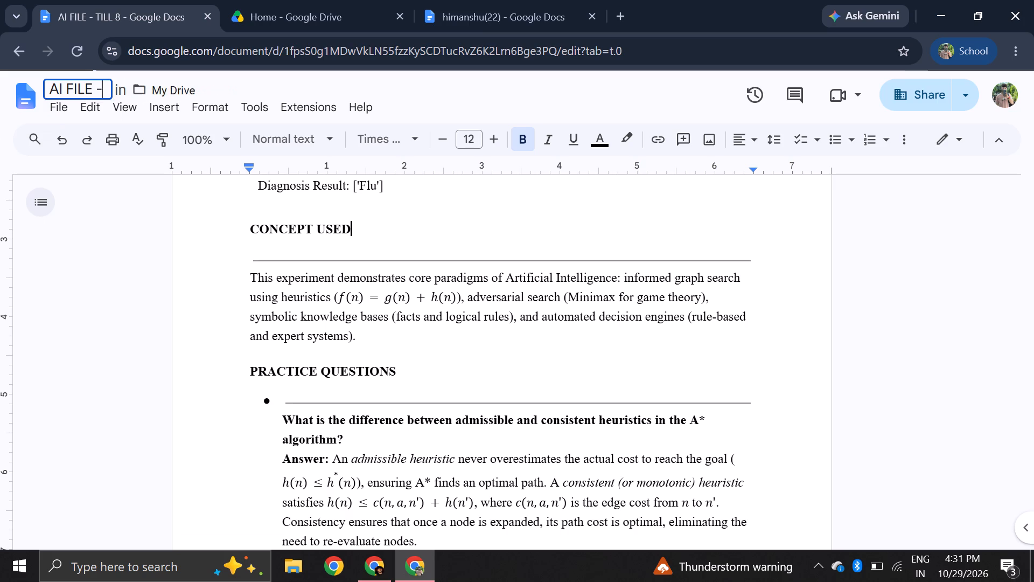
key(BackSpace)
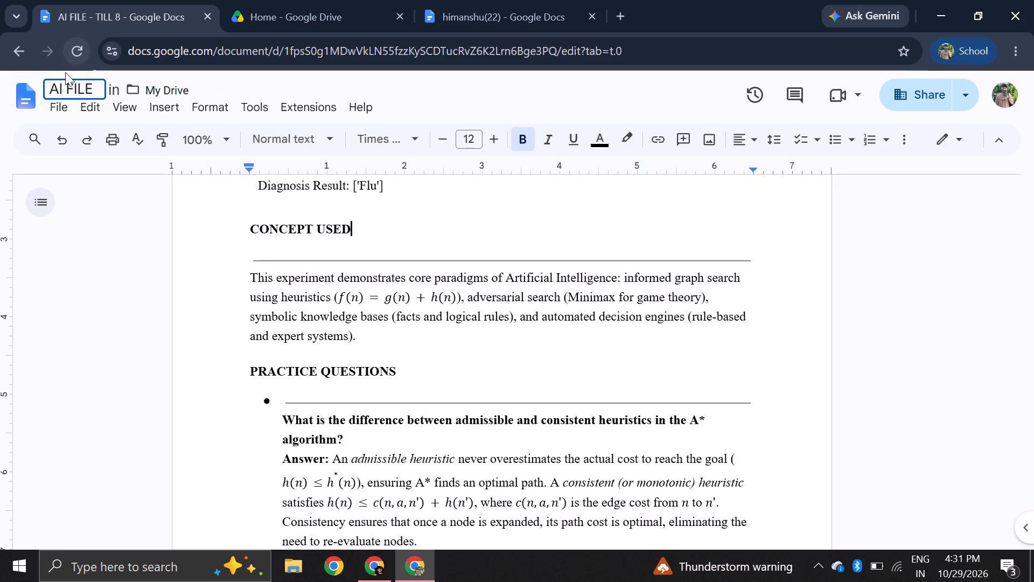
click(62, 86)
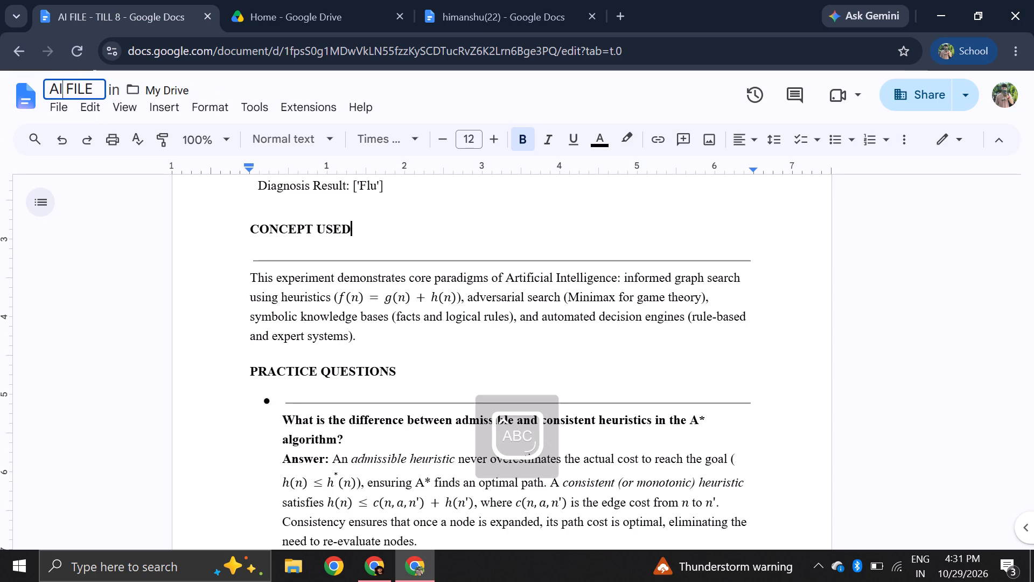
text(ES)
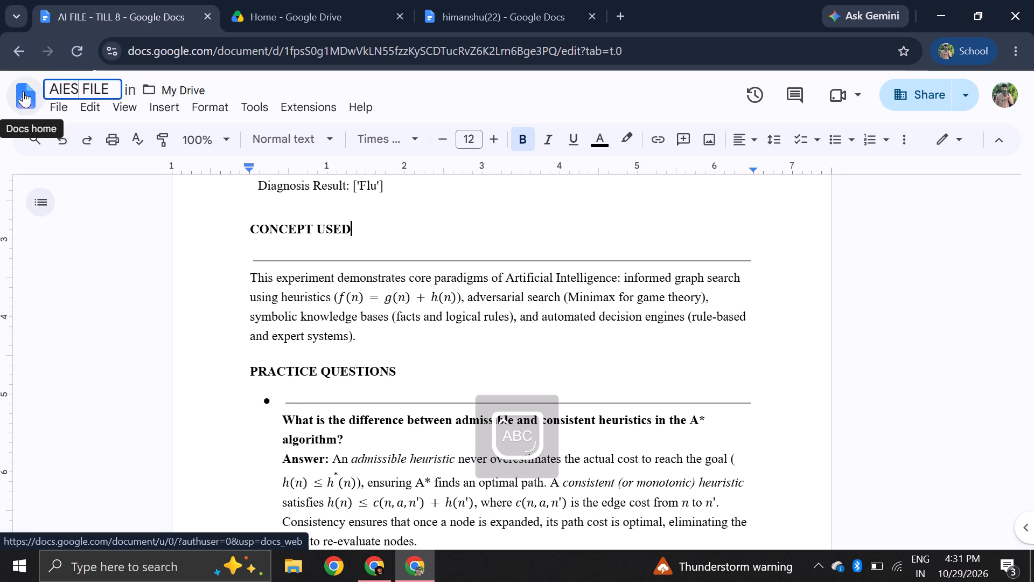
click(49, 104)
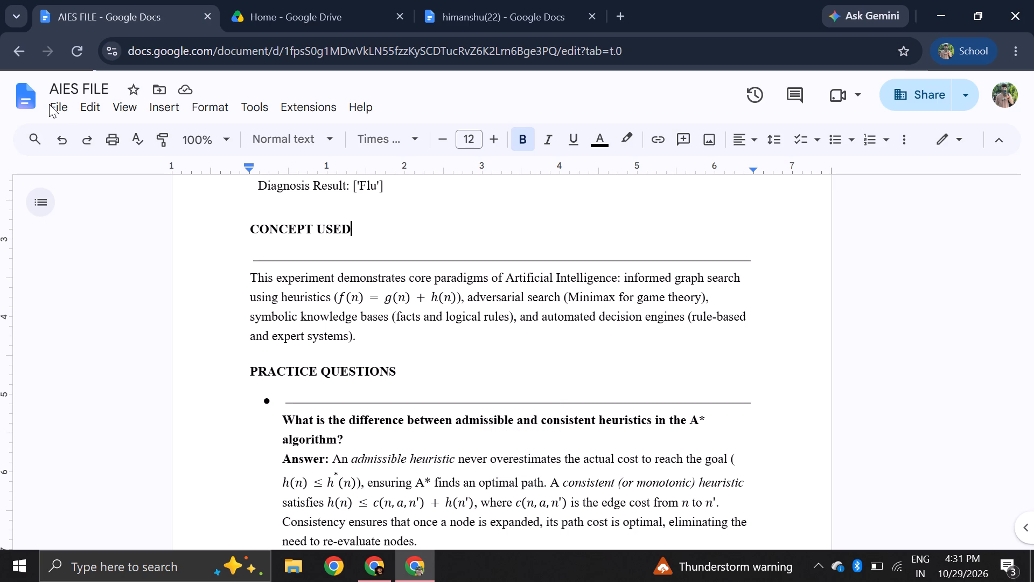
Share the document with Himanshu and Hriday from the suggested contacts as Editors, with notification on, and send the invitation.
click(61, 110)
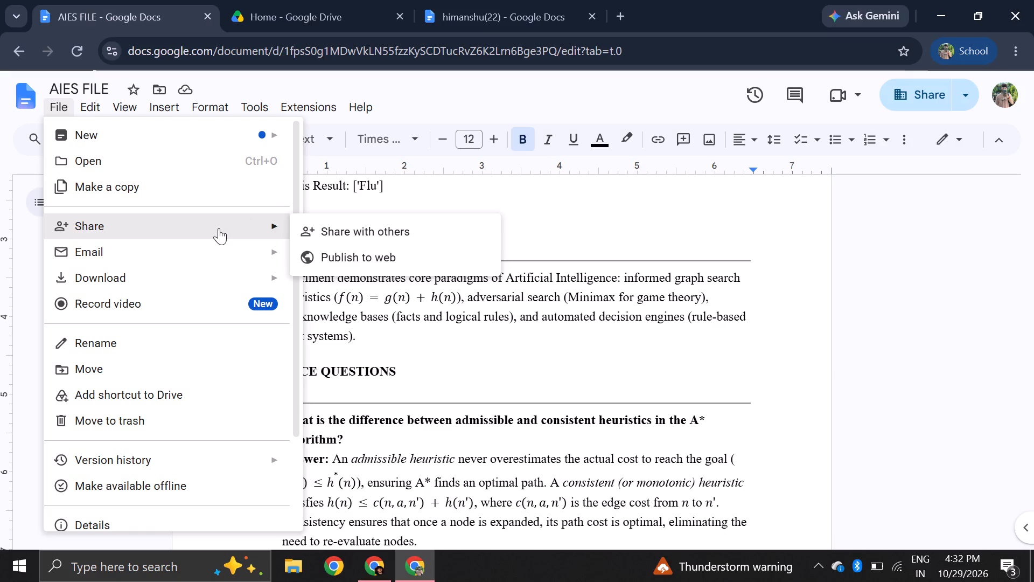
click(336, 228)
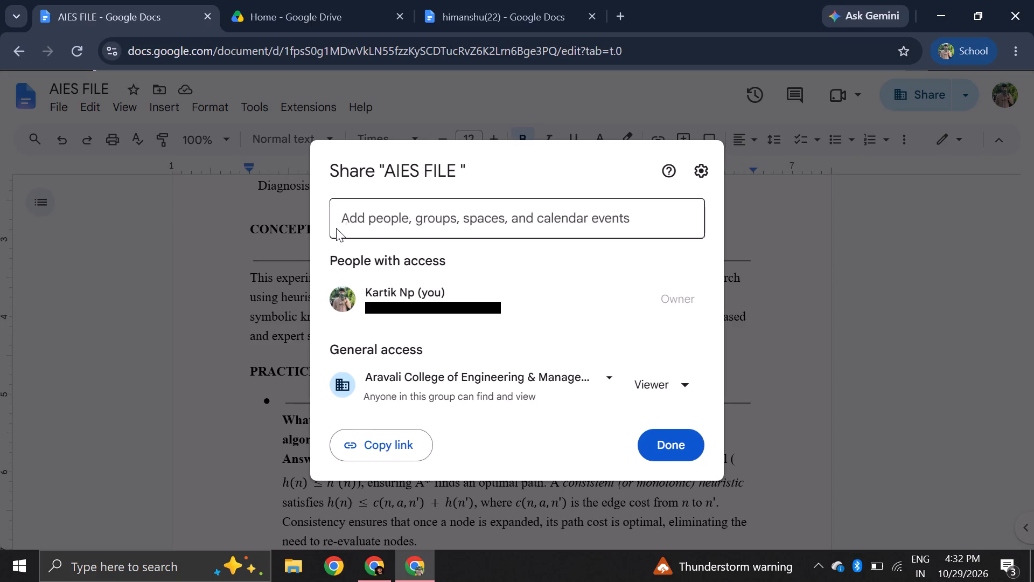
text(HIMAN)
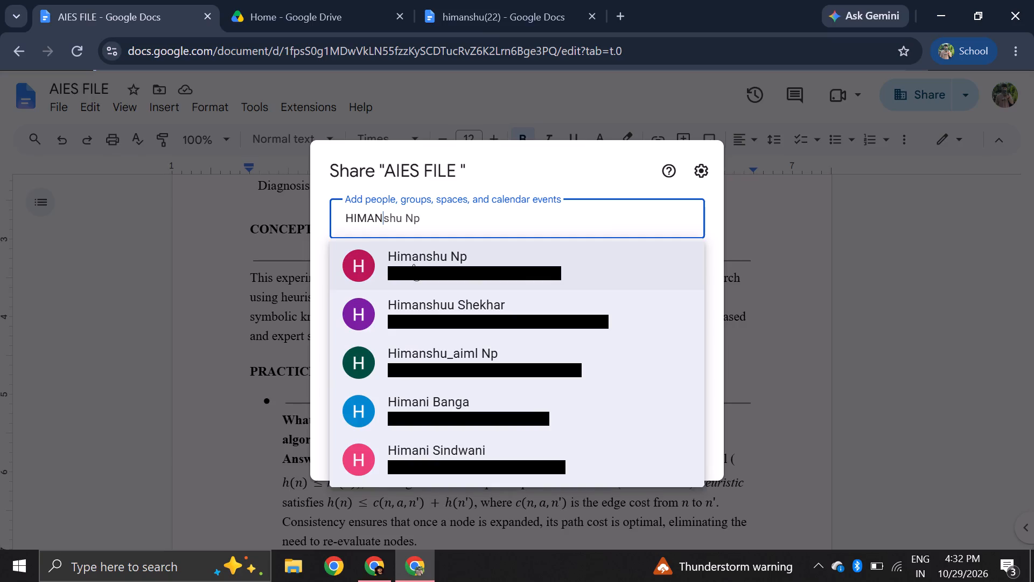
click(414, 264)
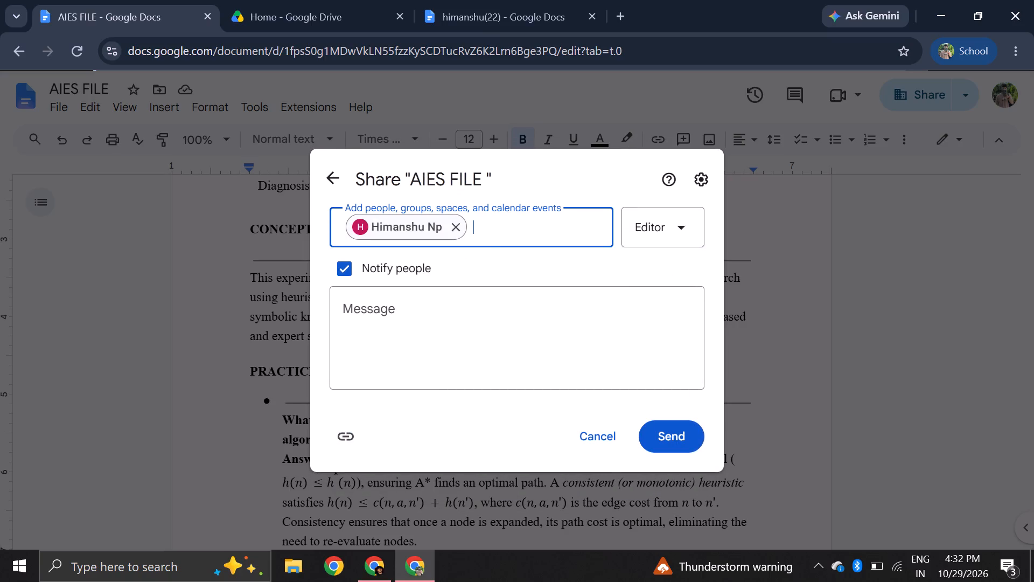
click(506, 236)
text(HRID)
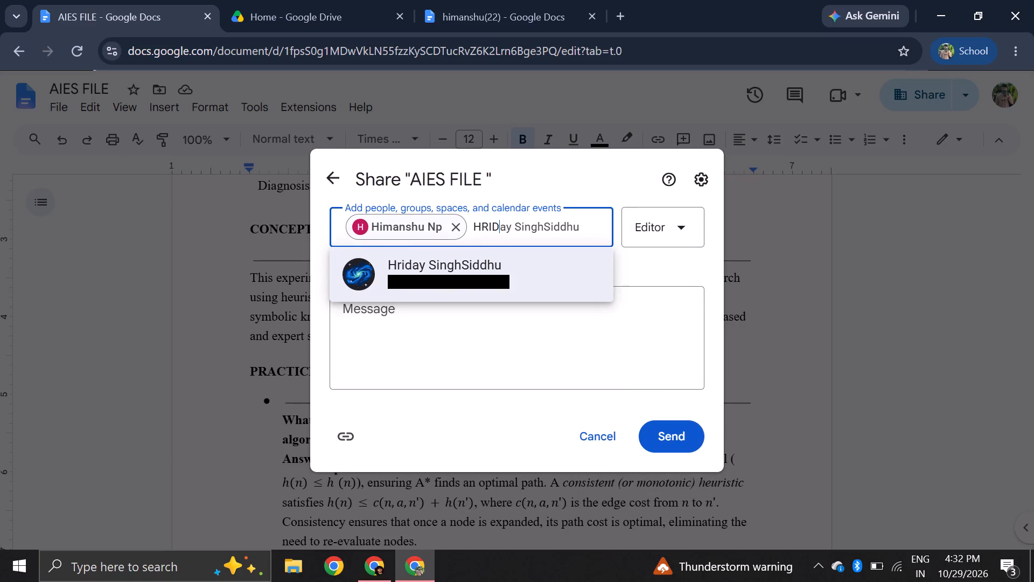
click(473, 270)
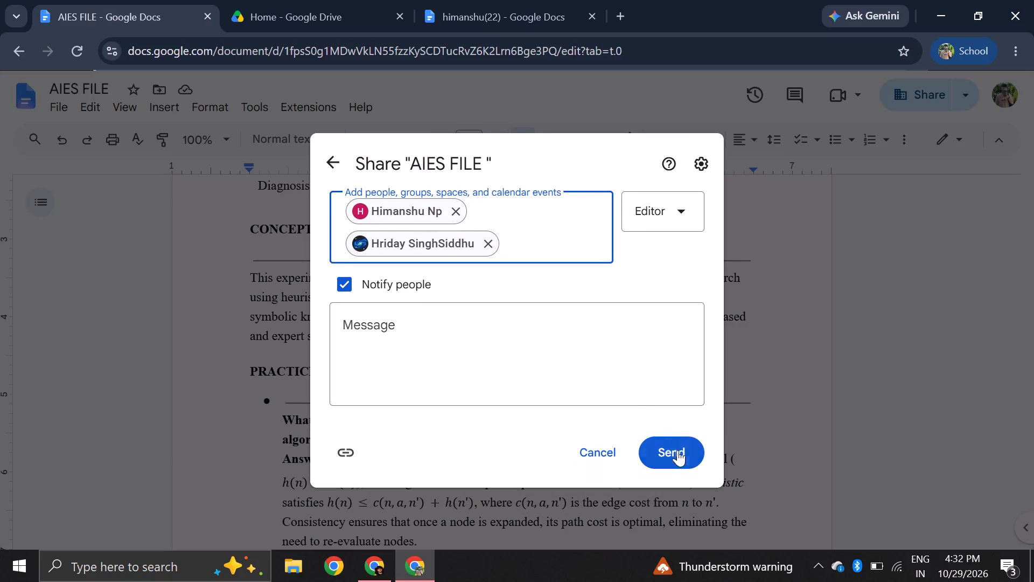
click(680, 453)
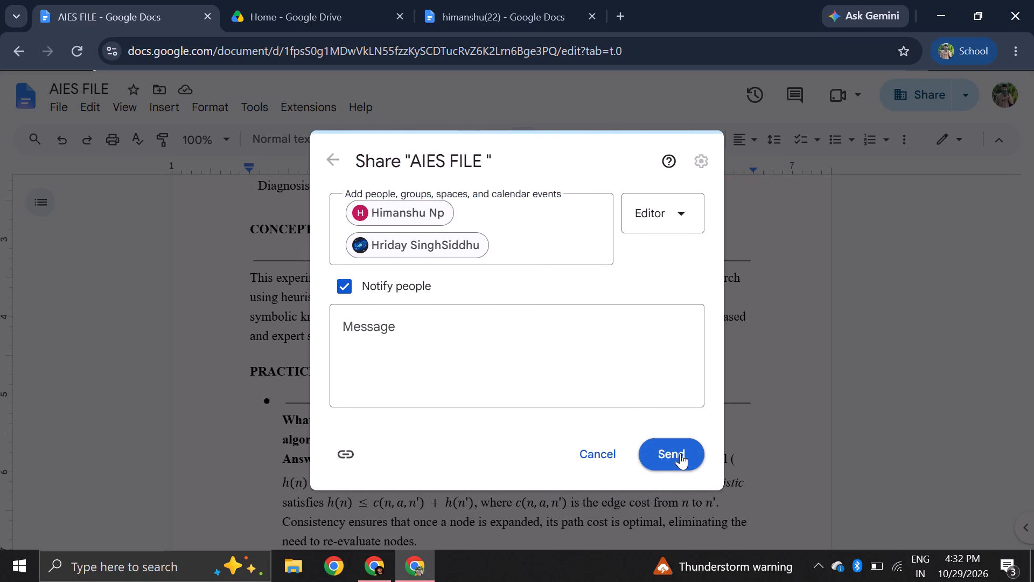
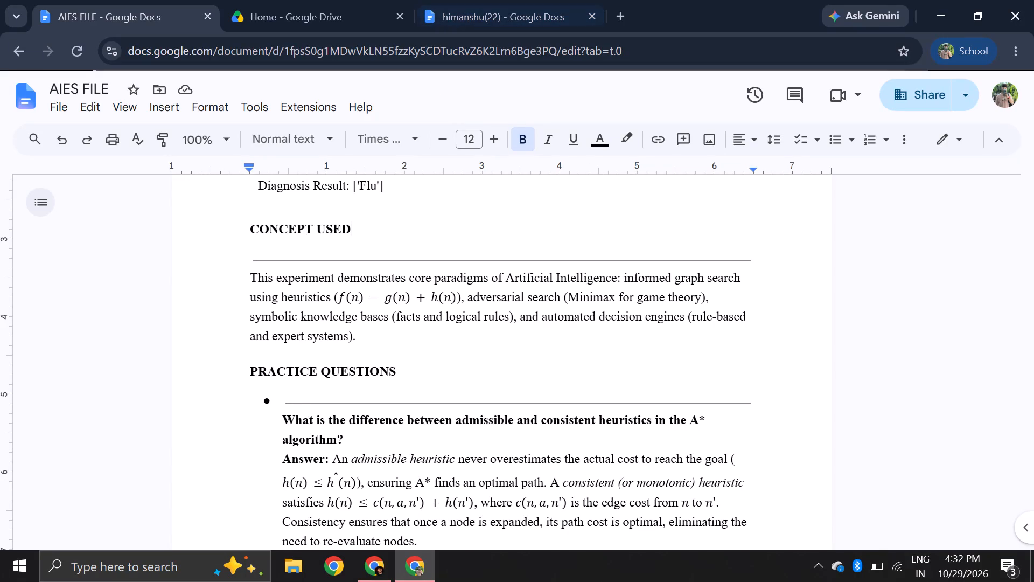
Examine the cover page of the himanshu(22) document, from the college logo to the submission details.
click(473, 0)
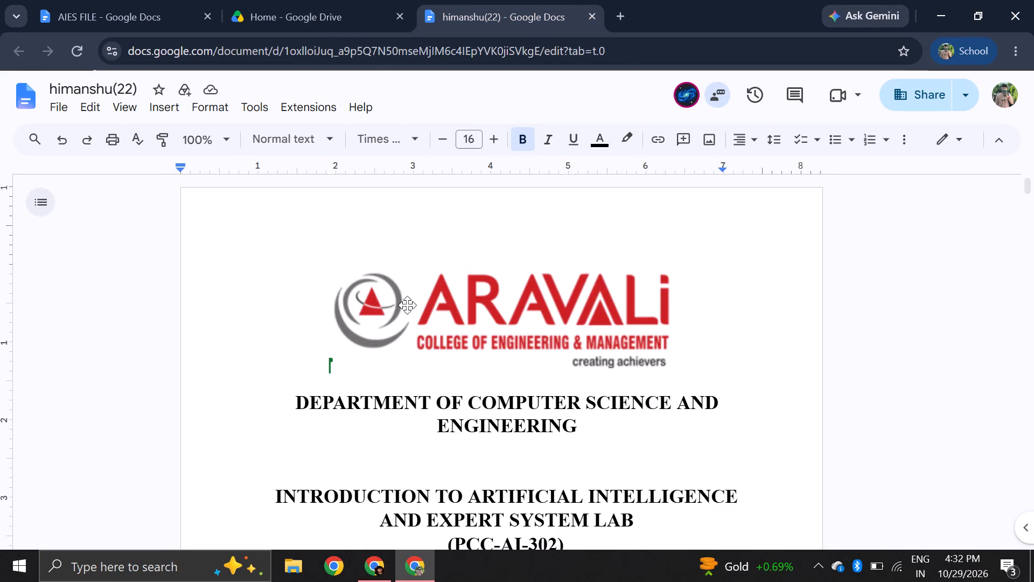
scroll(407, 305, down, 2)
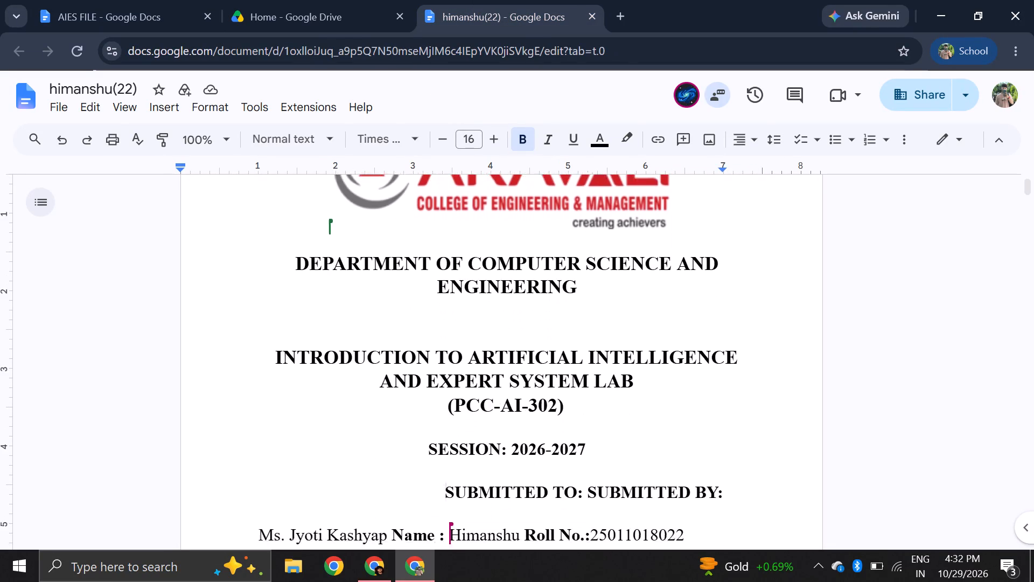
scroll(407, 305, down, 1)
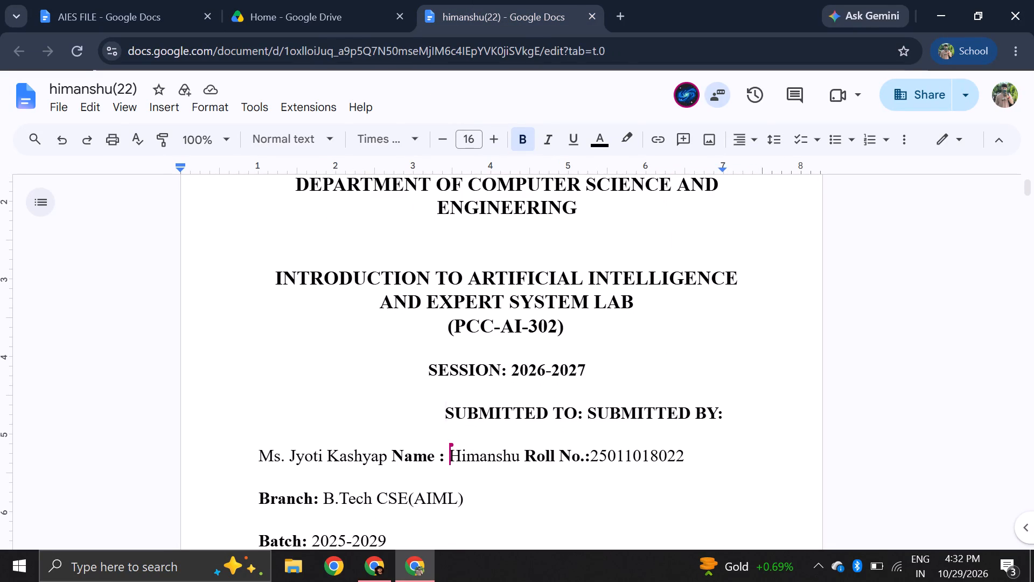
In AIES FILE, check the collaborator currently viewing the document and jump to their position in the text.
click(86, 34)
click(111, 13)
click(111, 13)
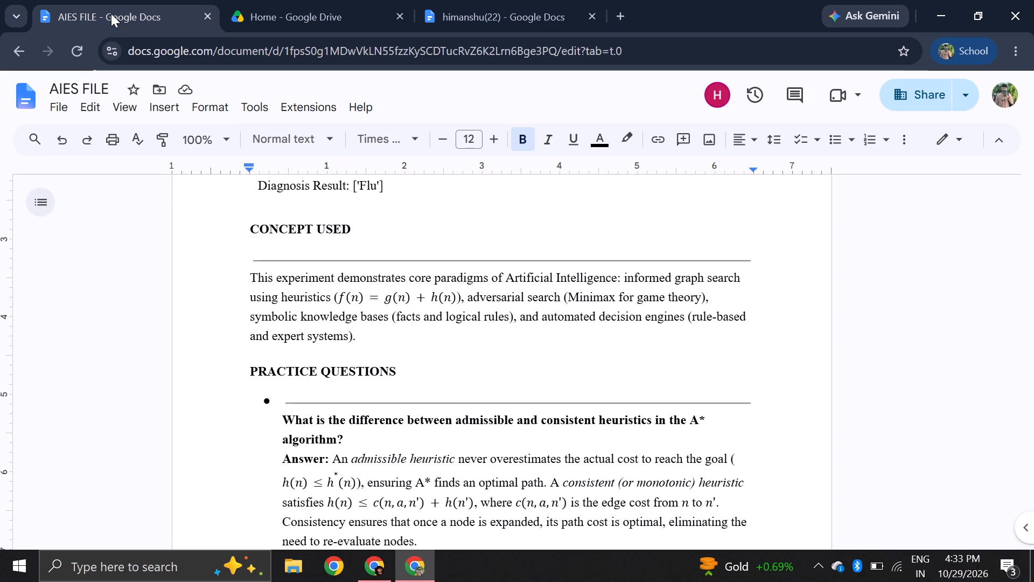
click(721, 102)
click(721, 102)
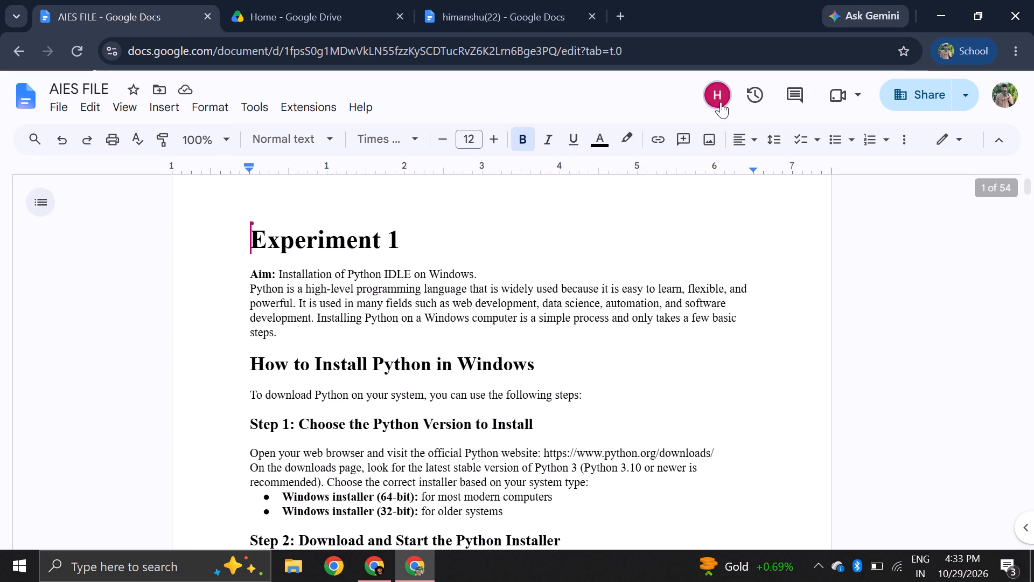
right_click(721, 102)
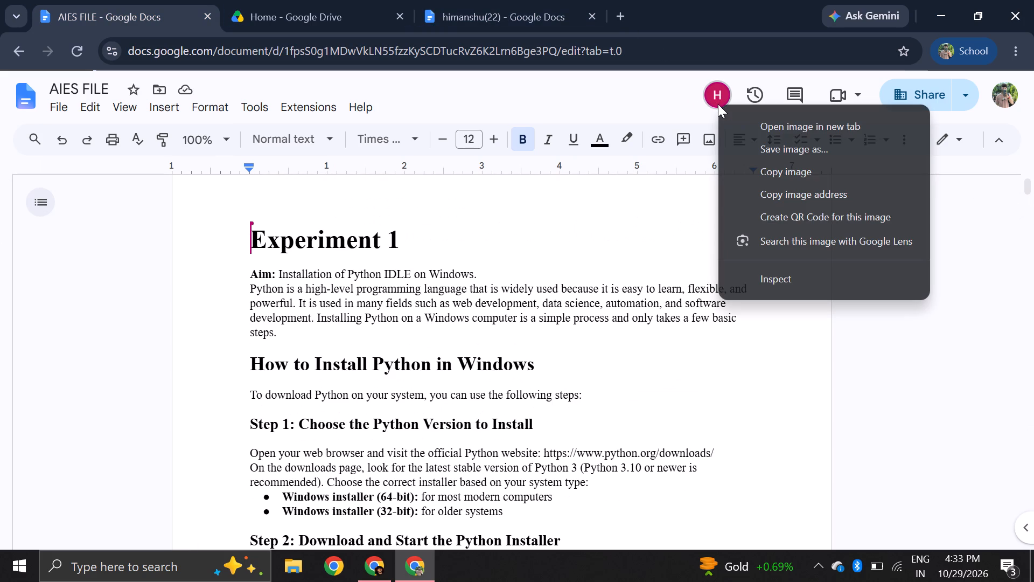
click(718, 104)
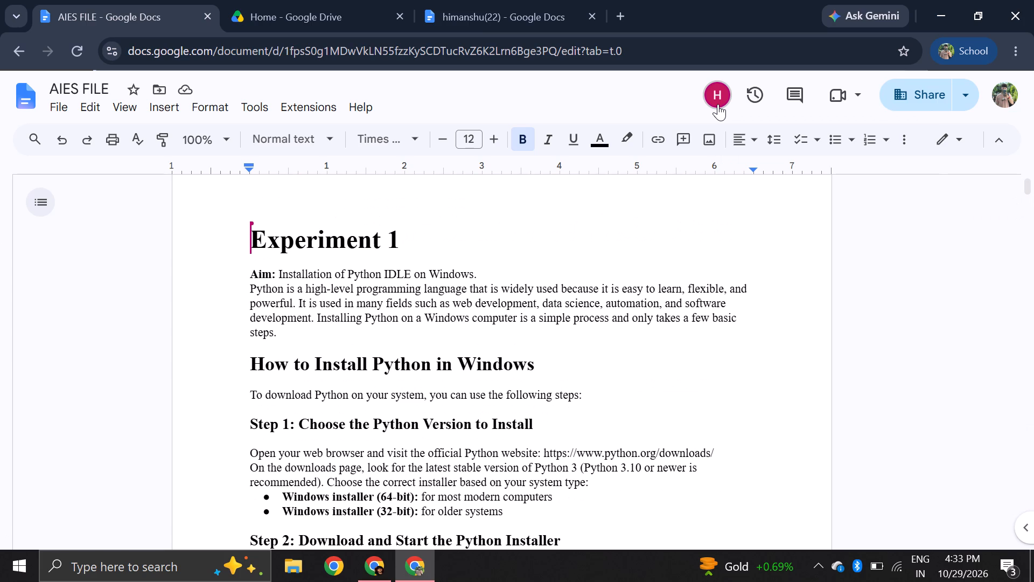
click(718, 104)
click(972, 98)
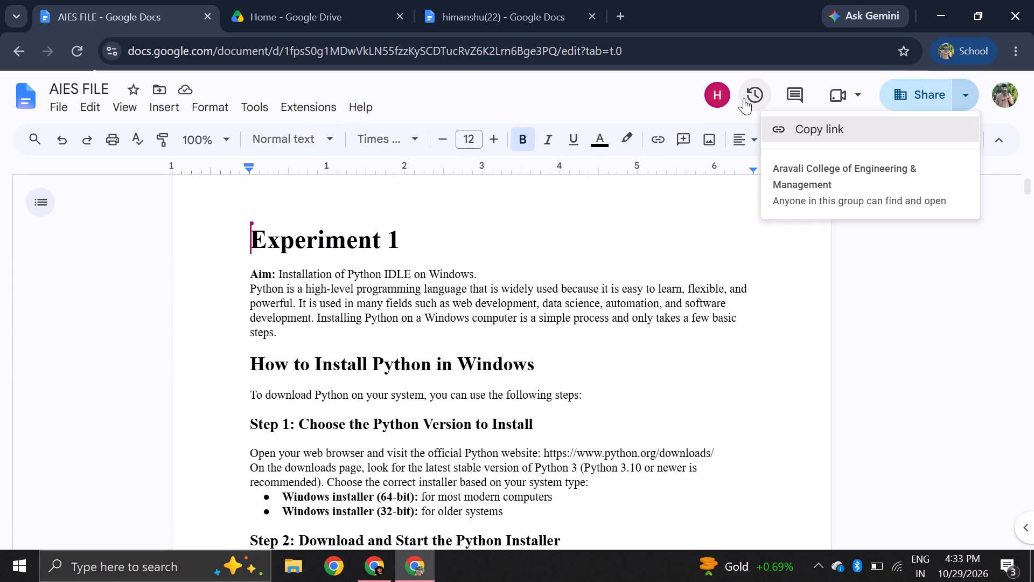
click(716, 96)
right_click(716, 96)
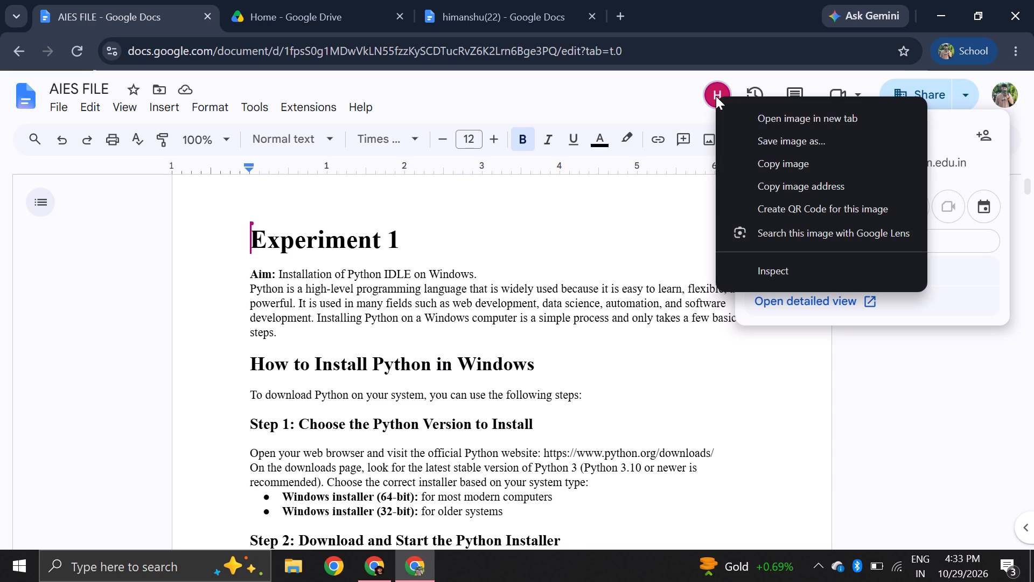
click(697, 96)
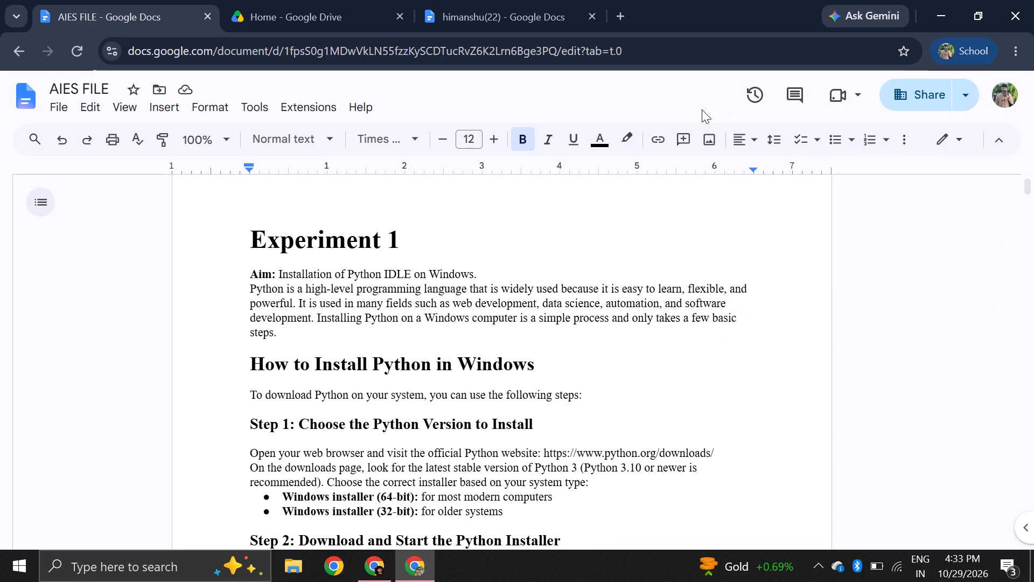
In the himanshu(22) document, open the document chat and check the collaborator currently viewing it.
scroll(212, 248, up, 2)
click(466, 25)
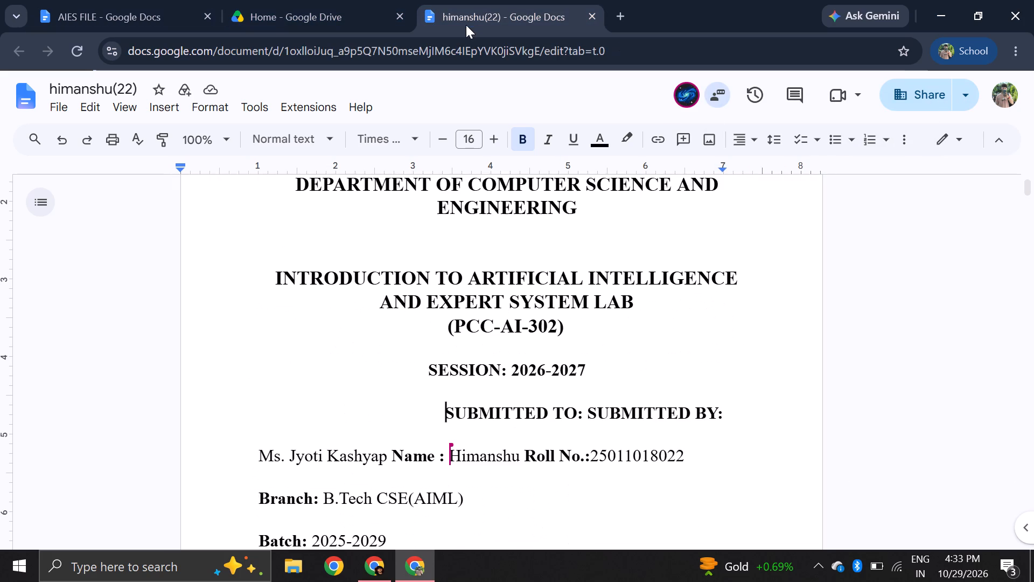
click(719, 84)
click(695, 93)
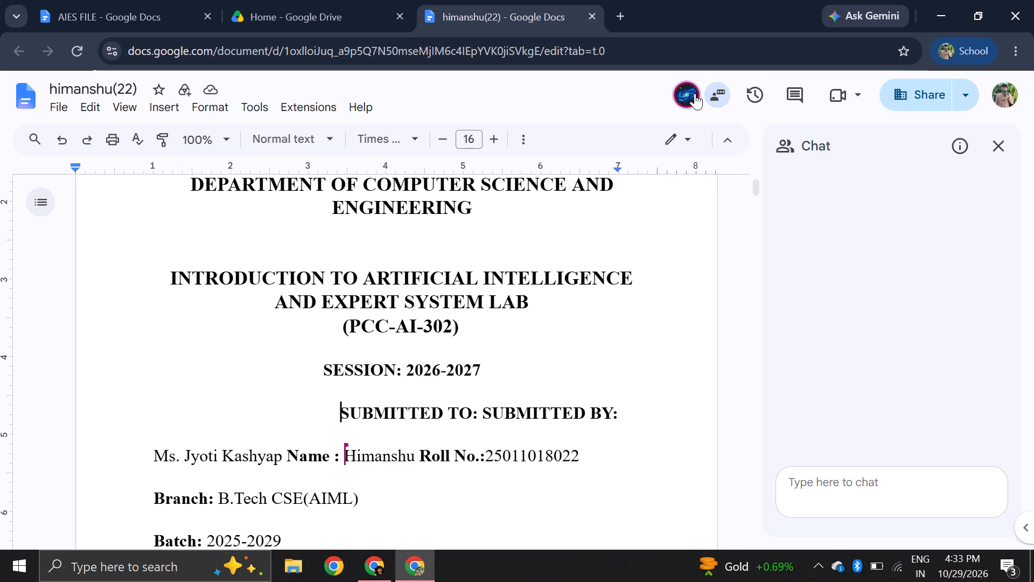
click(695, 93)
click(695, 93)
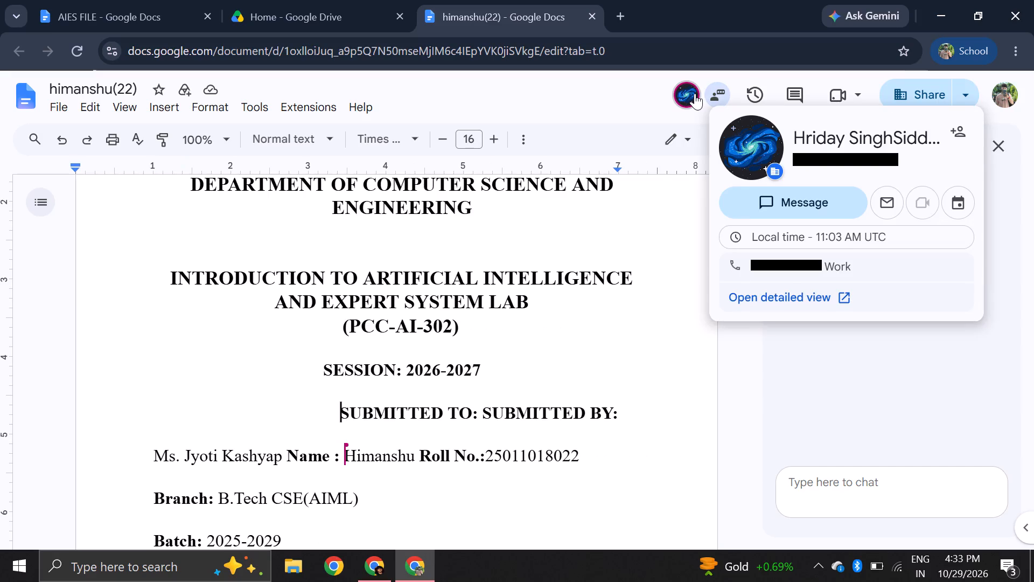
Look through the opening pages of AIES FILE and return to its beginning at Experiment 1.
click(86, 26)
scroll(658, 316, down, 8)
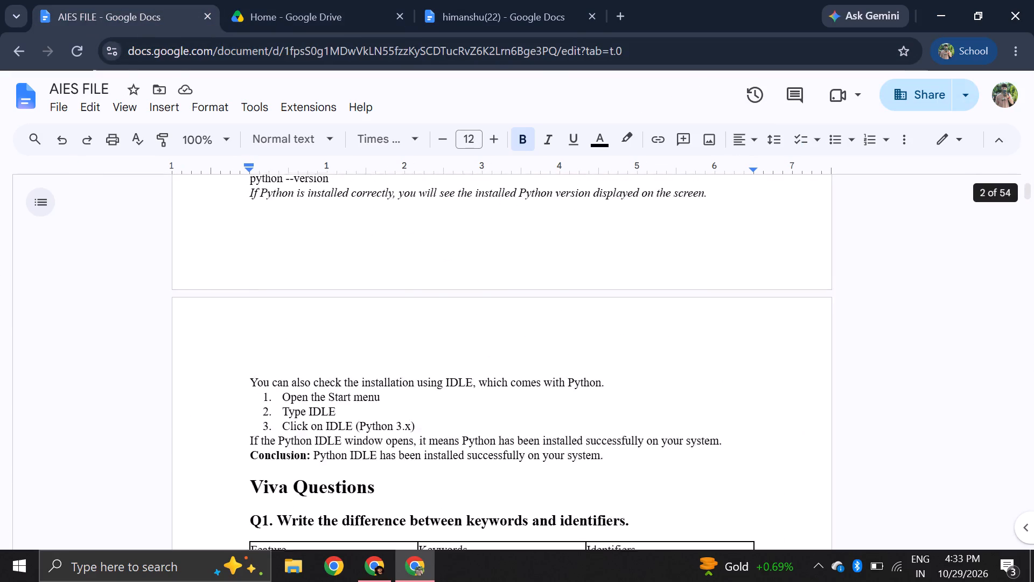
scroll(658, 316, down, 2)
scroll(589, 364, down, 3)
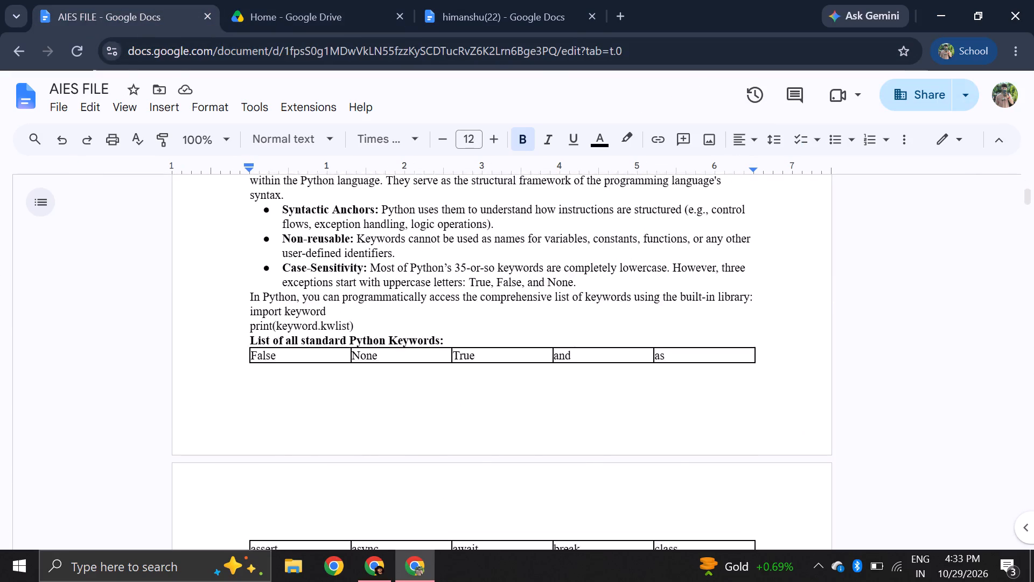
scroll(589, 364, down, 4)
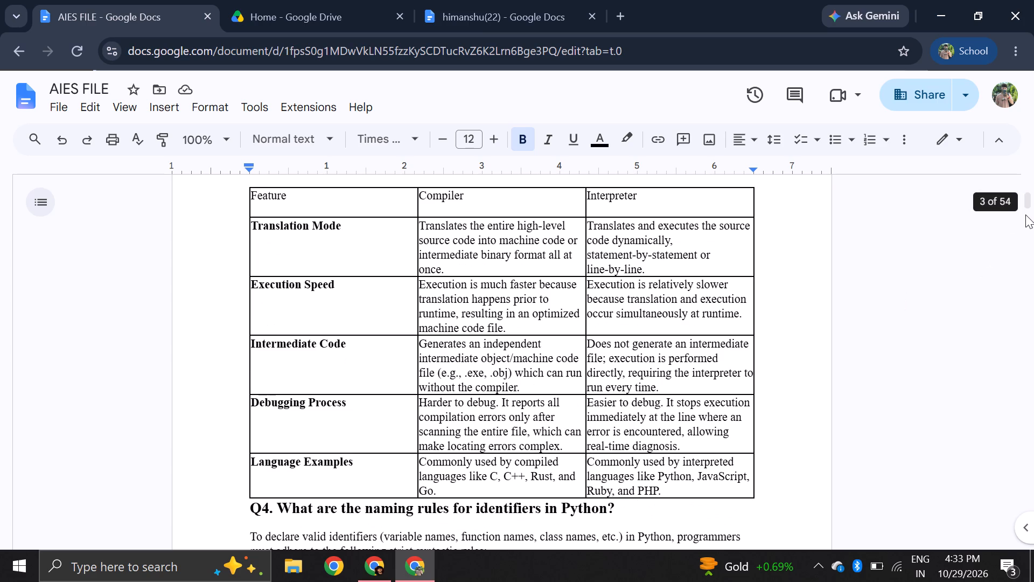
scroll(709, 330, up, 20)
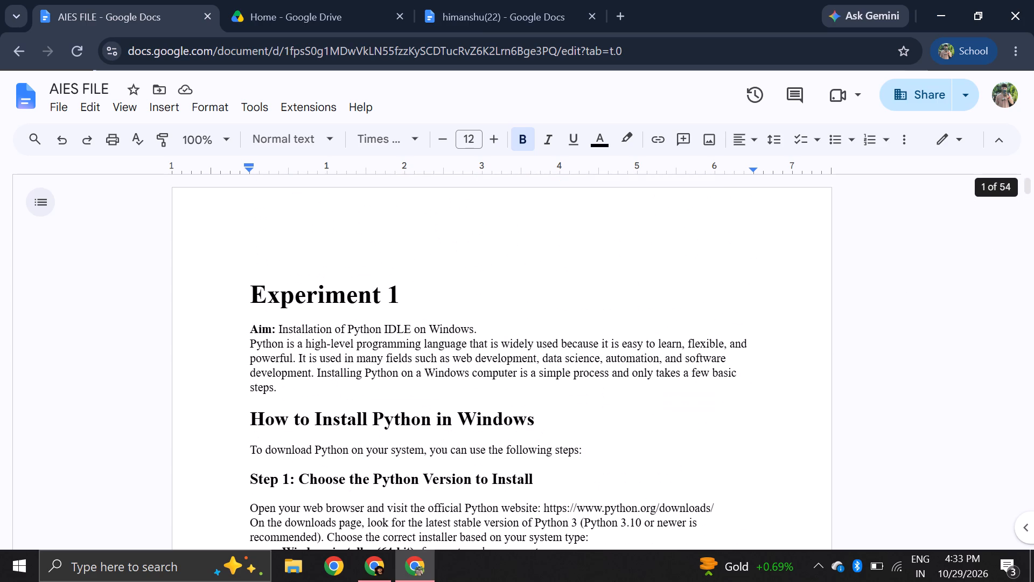
click(304, 0)
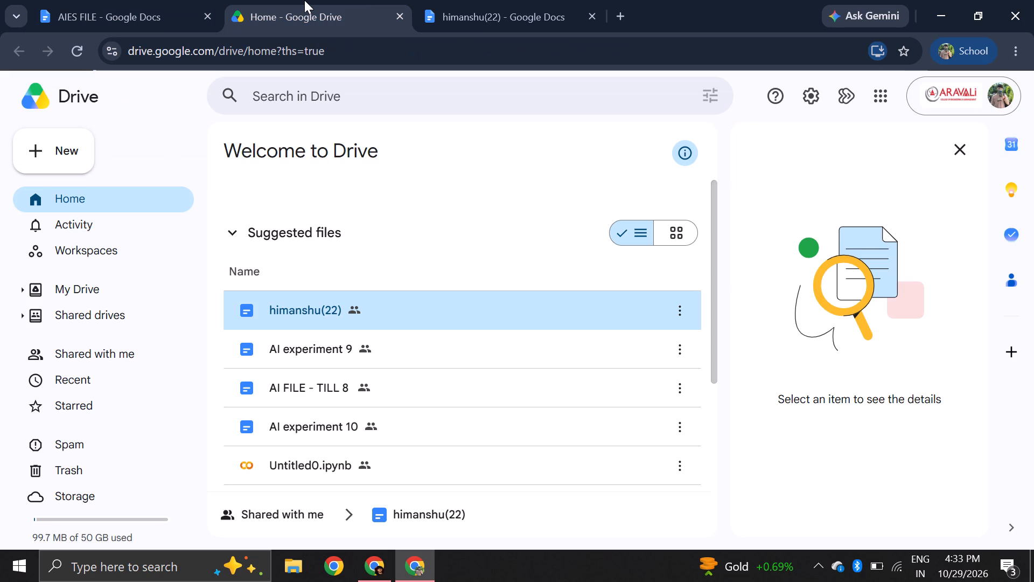
Select the Aravali college logo image at the top of the himanshu(22) cover page.
click(473, 20)
scroll(525, 324, up, 3)
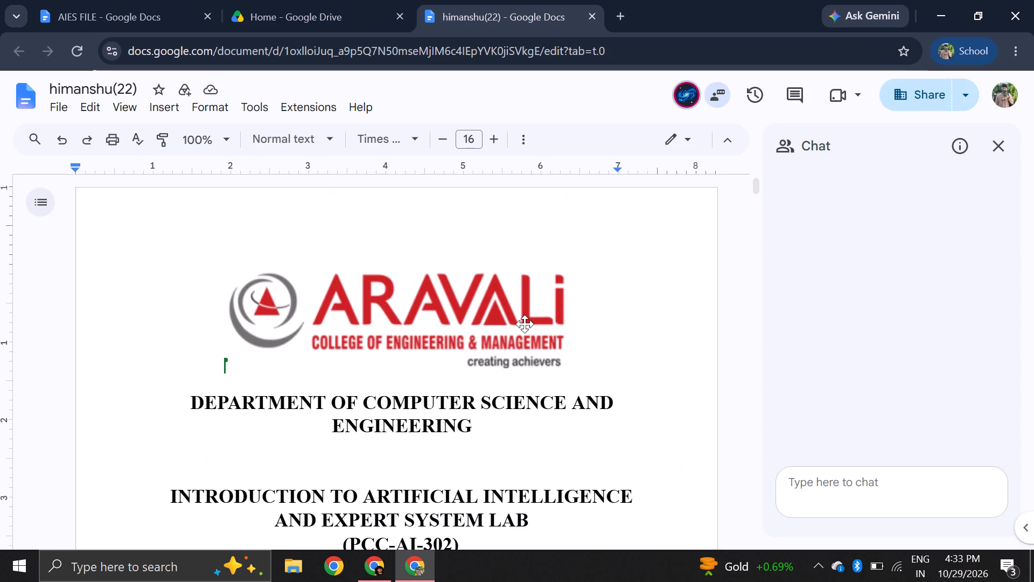
scroll(525, 324, up, 2)
drag(202, 283, 407, 404)
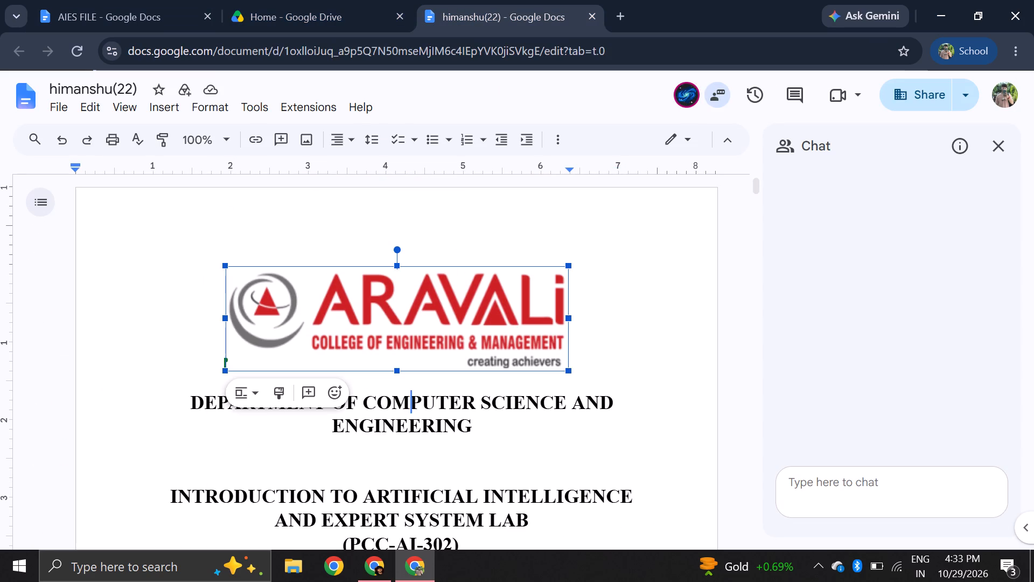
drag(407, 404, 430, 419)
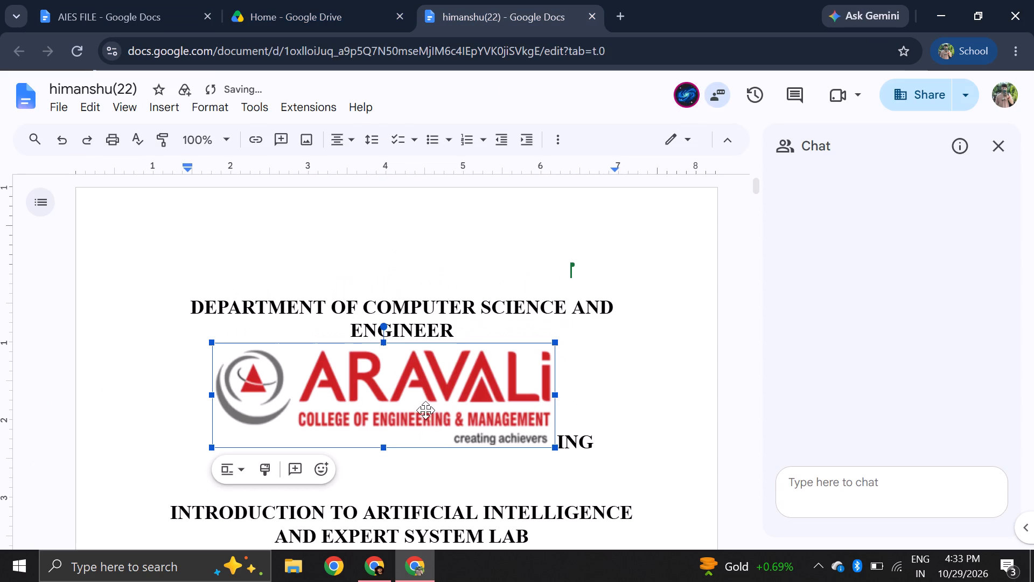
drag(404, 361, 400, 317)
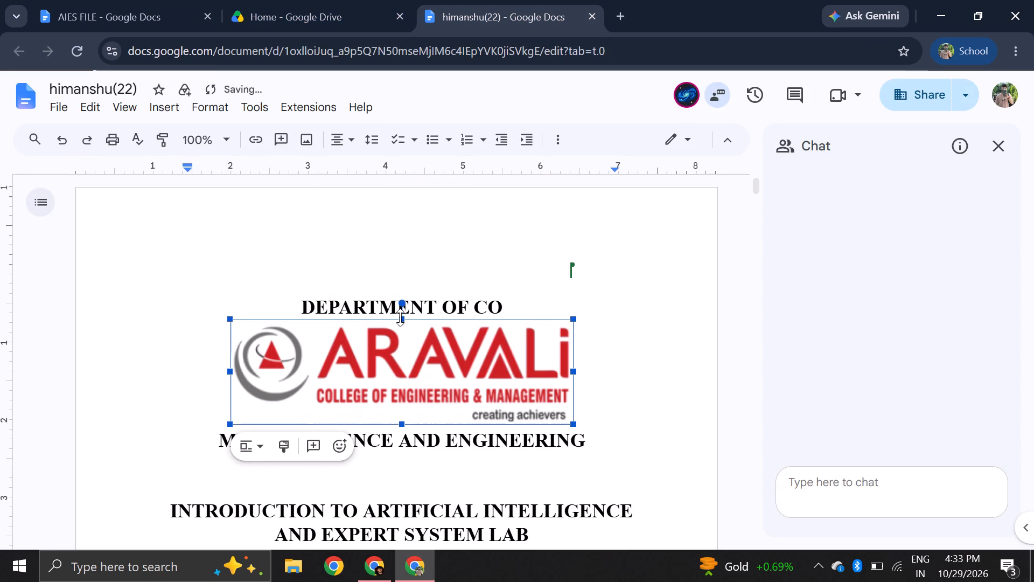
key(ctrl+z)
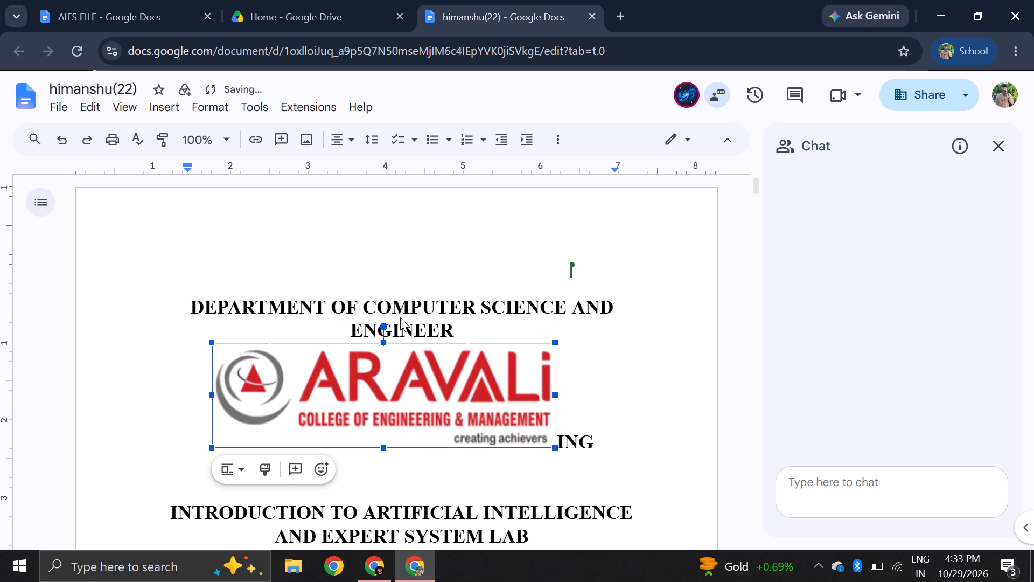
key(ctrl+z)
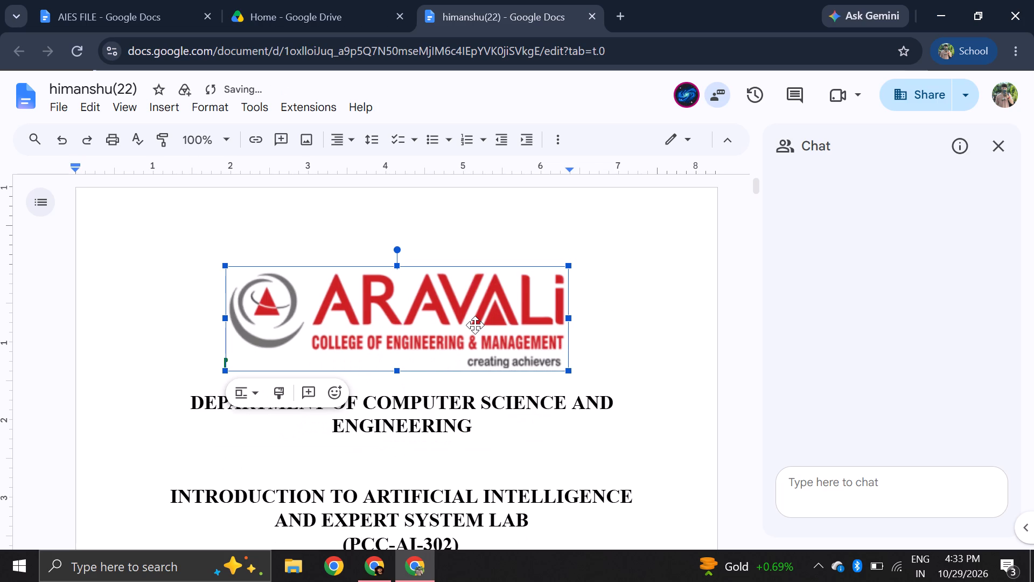
Copy the selected Aravali college logo image from the himanshu(22) cover page.
key(ctrl+c)
key(ctrl+c)
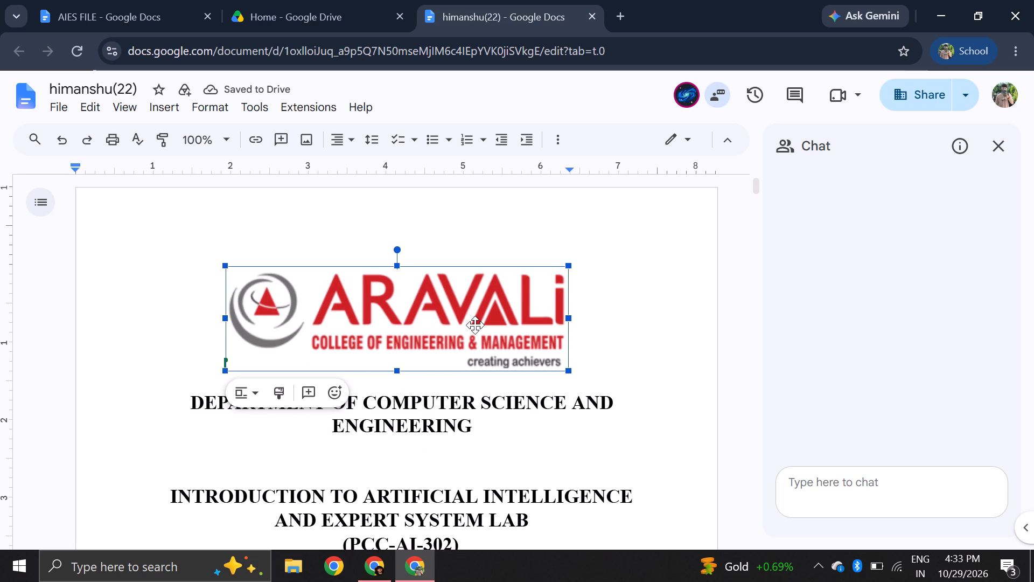
right_click(427, 365)
click(427, 365)
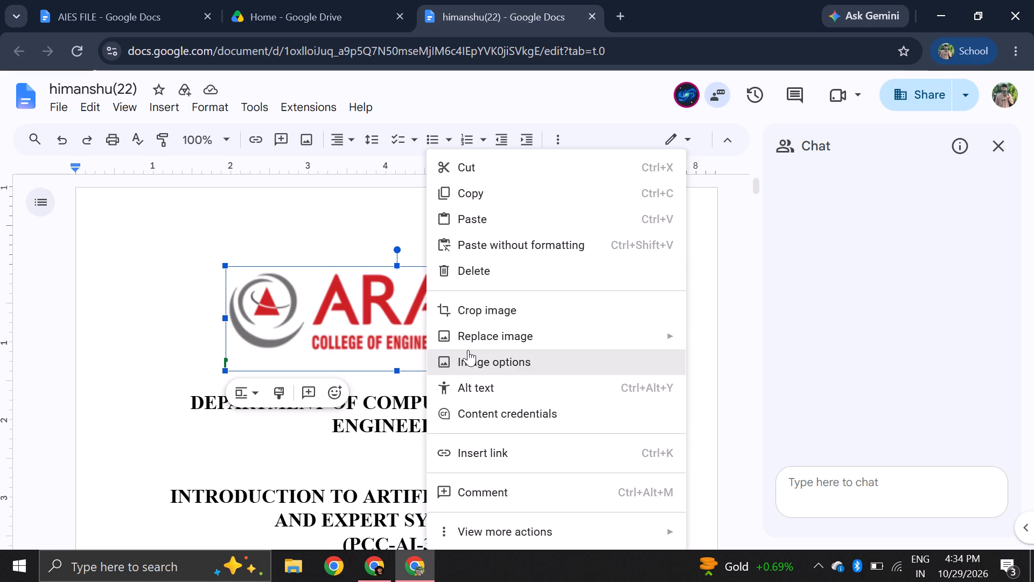
click(525, 197)
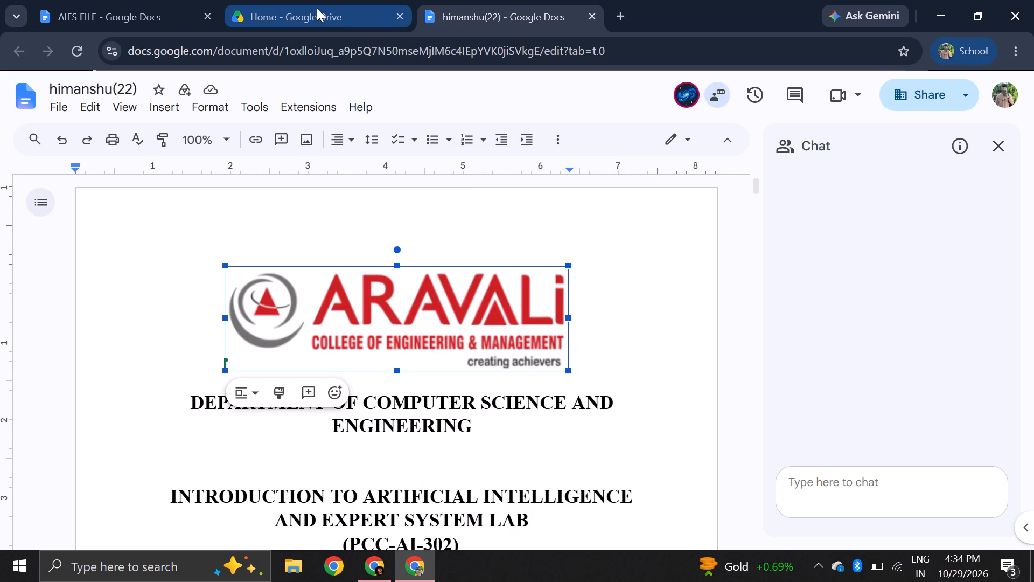
Insert three blank lines above the Experiment 1 heading in AIES FILE and paste the copied Aravali logo at the top.
click(317, 8)
click(143, 0)
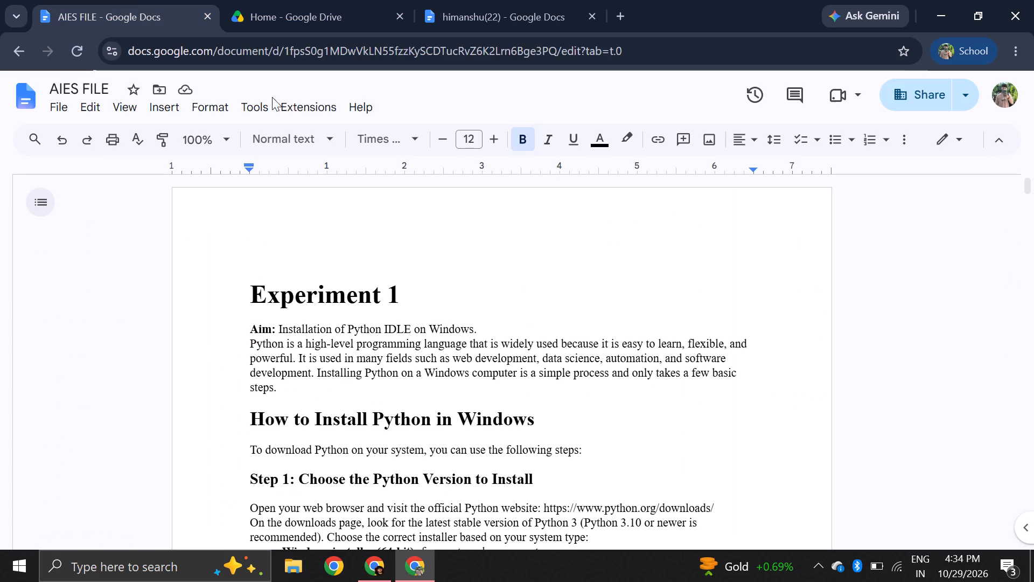
click(389, 248)
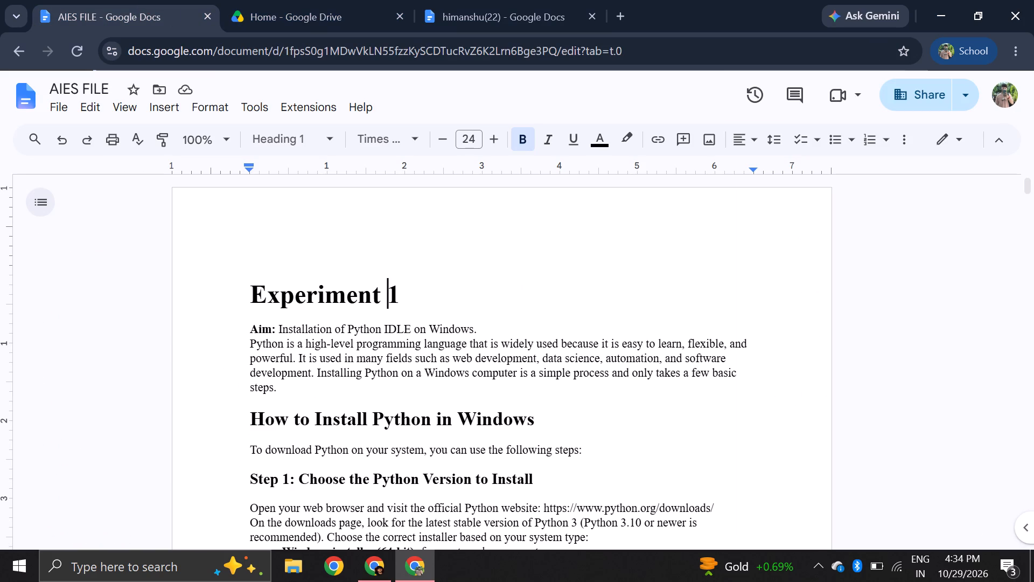
click(230, 295)
key(Return)
key(Return)
key(Return)
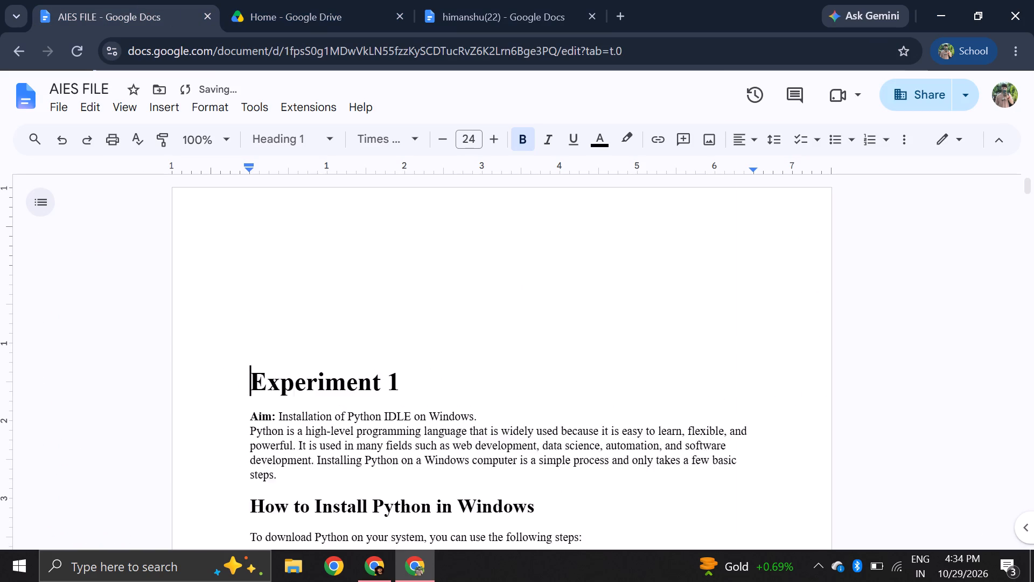
click(242, 269)
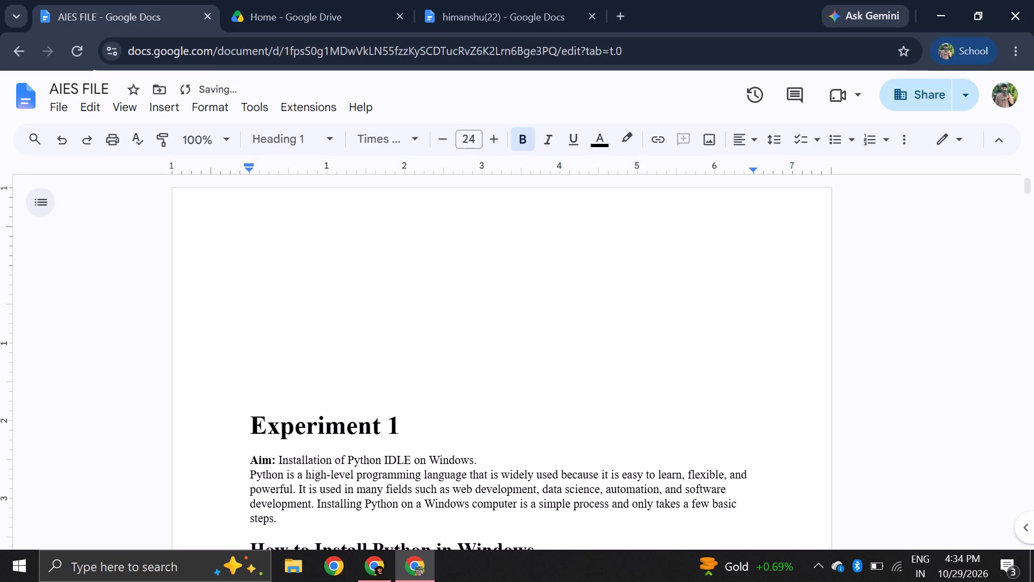
key(ctrl+v)
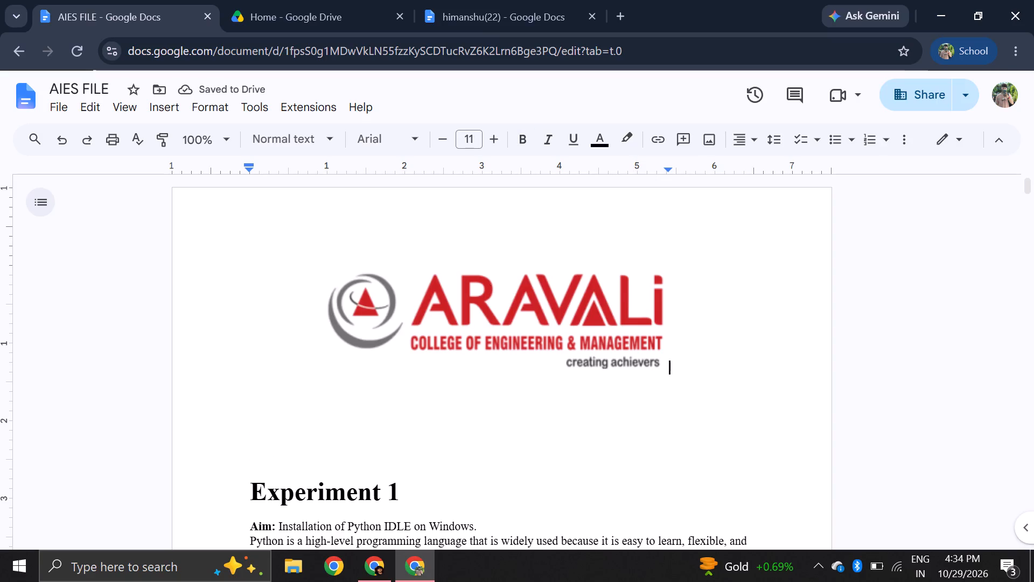
Search the web for "ARAVALLI COLLGE LOGO AND NAME" and open the ACEM logo from the image results.
click(620, 10)
text(ARAVALLI COLLGE)
key(space)
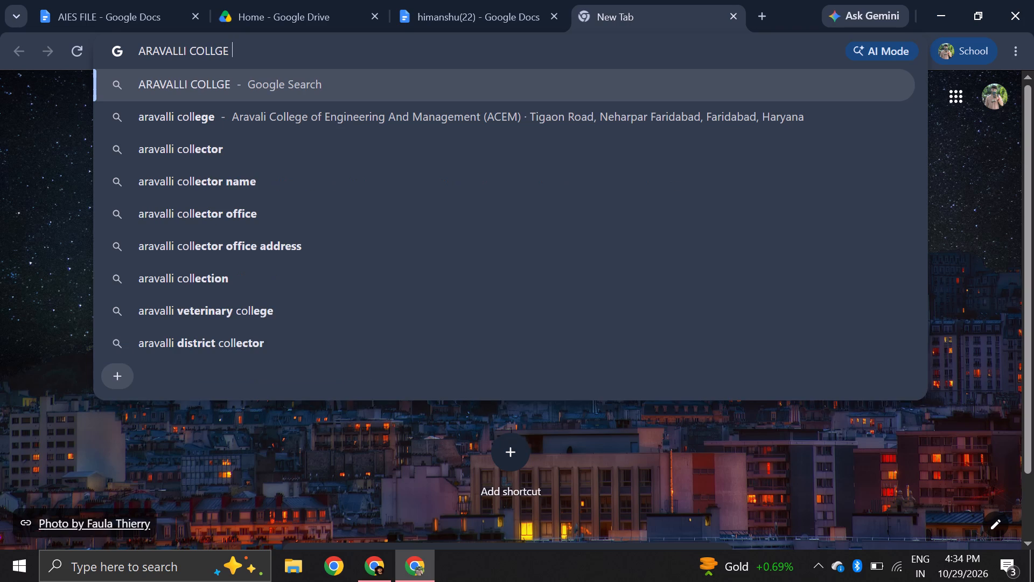
text(LOGO AND NAME)
key(Return)
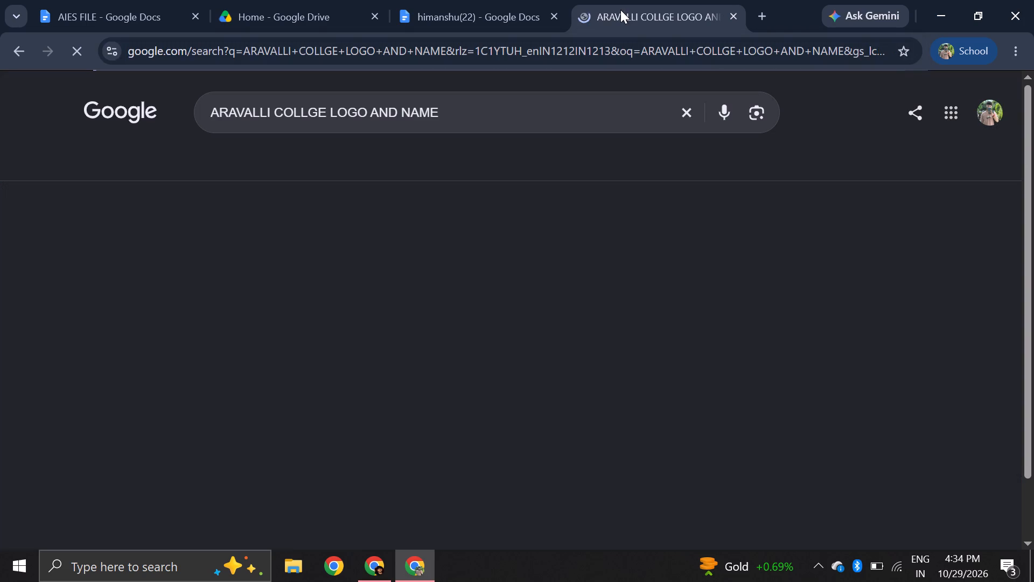
click(205, 175)
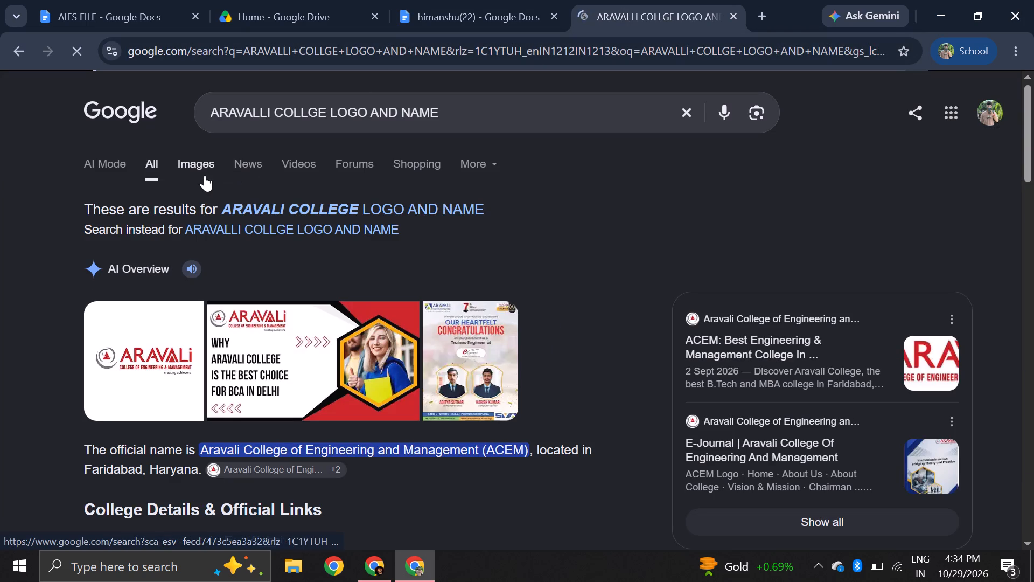
click(205, 175)
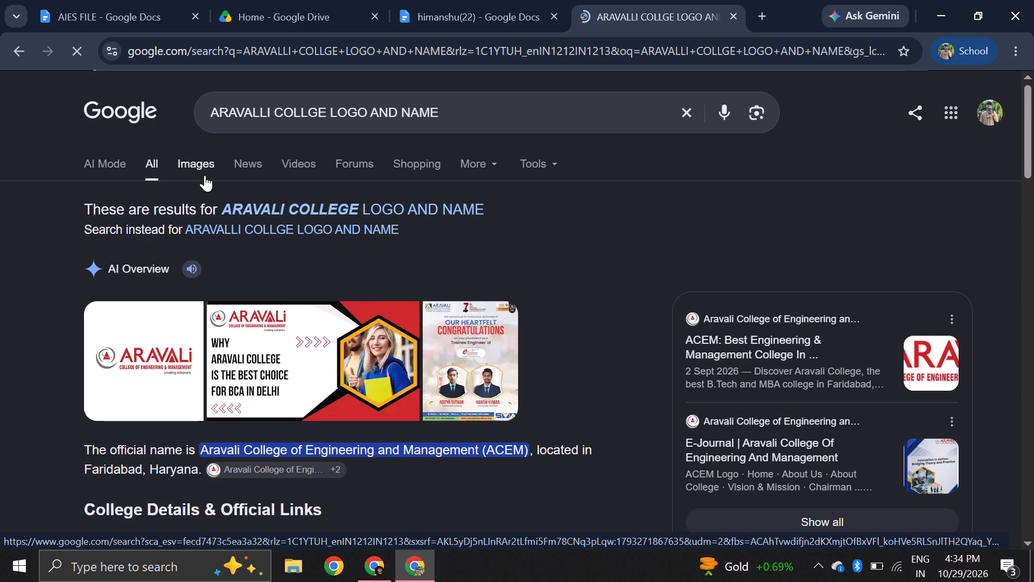
click(137, 297)
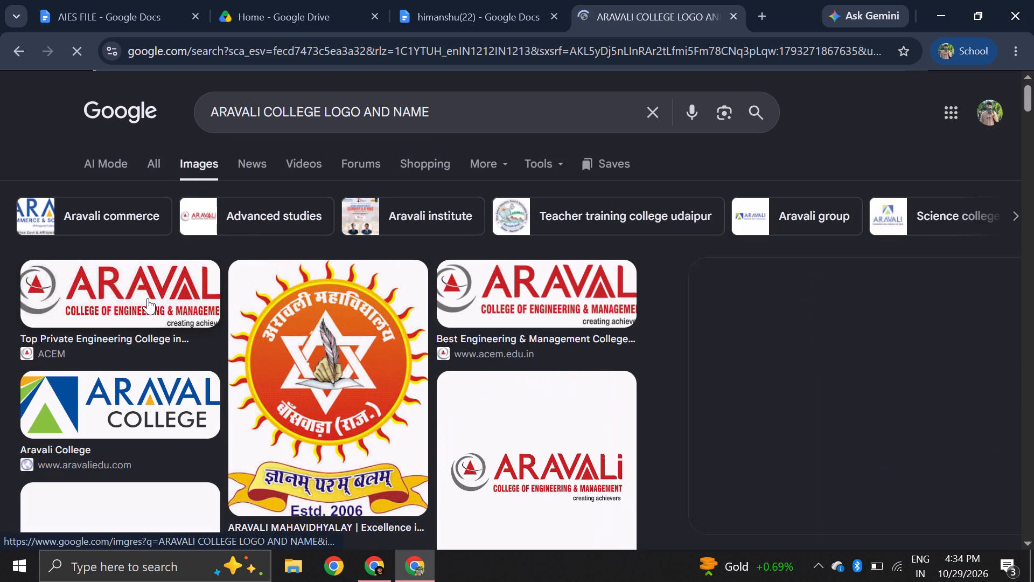
right_click(802, 364)
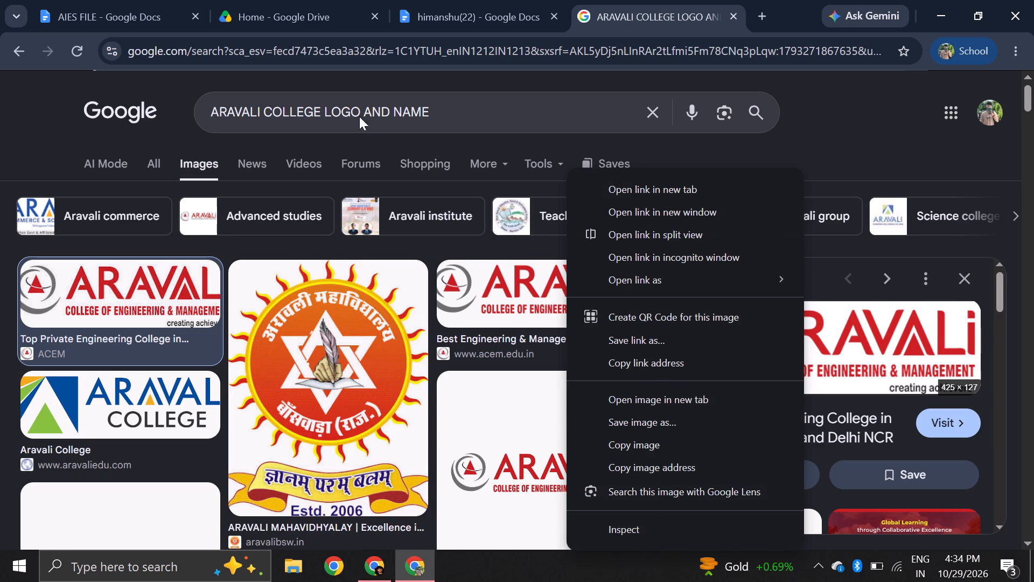
Check the active collaborator's details and the document chat in AIES FILE.
click(129, 23)
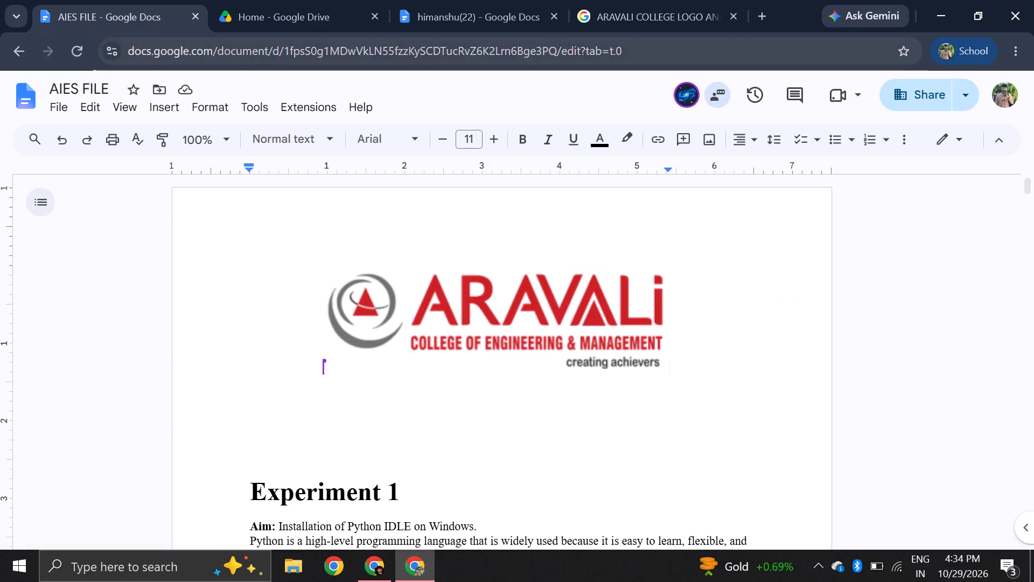
click(691, 96)
click(691, 96)
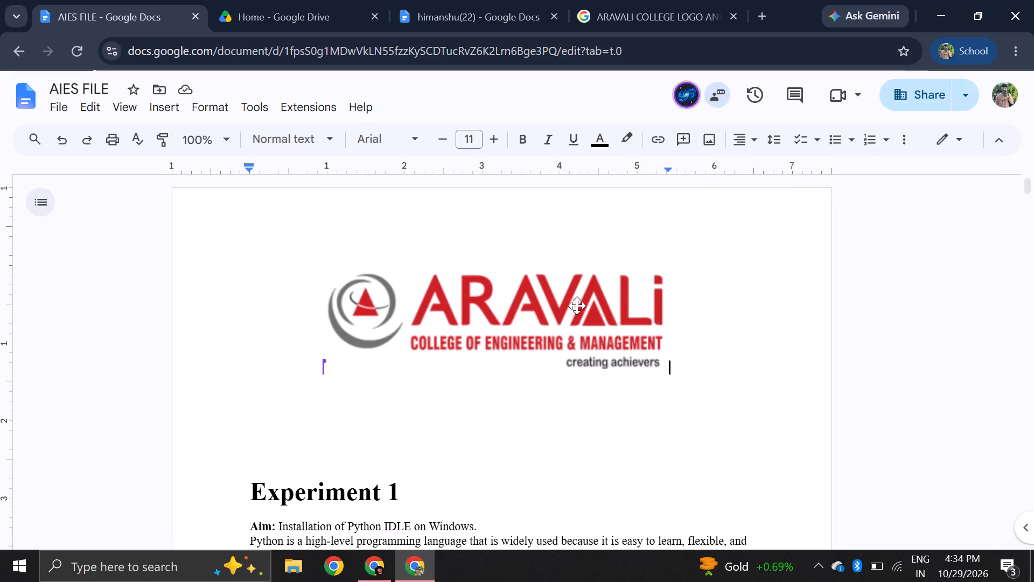
scroll(577, 306, down, 1)
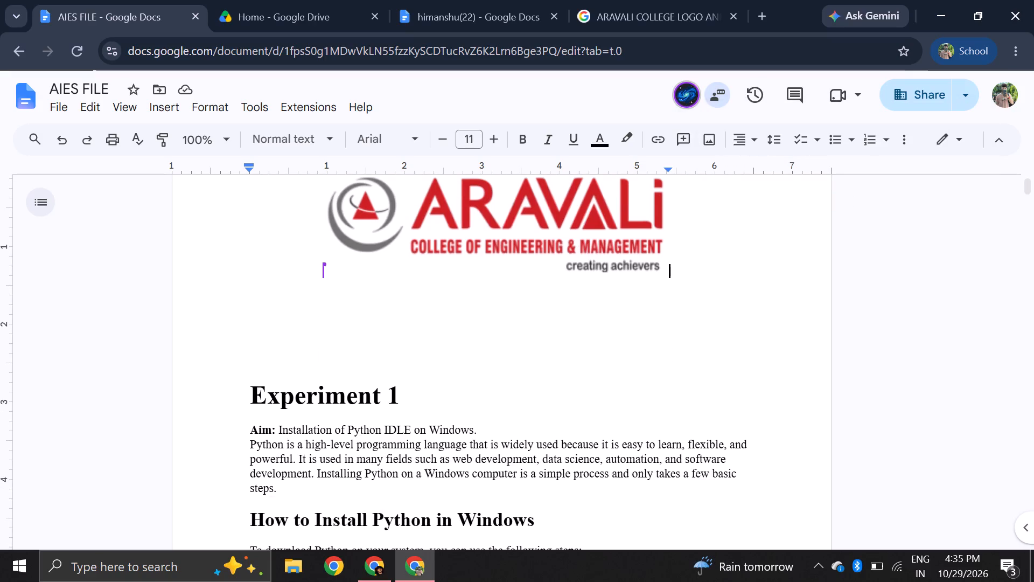
scroll(577, 306, down, 2)
click(715, 95)
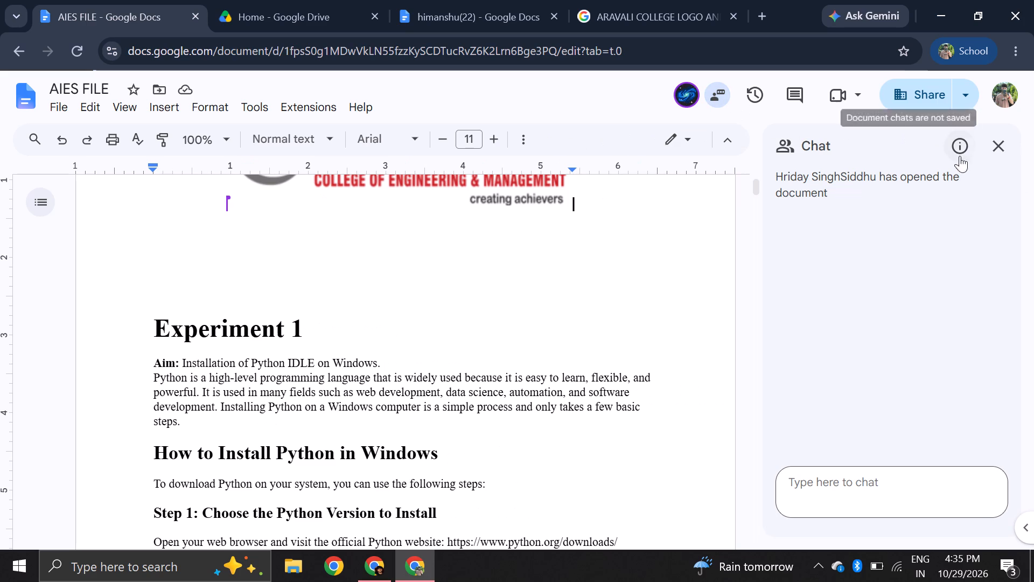
click(1007, 137)
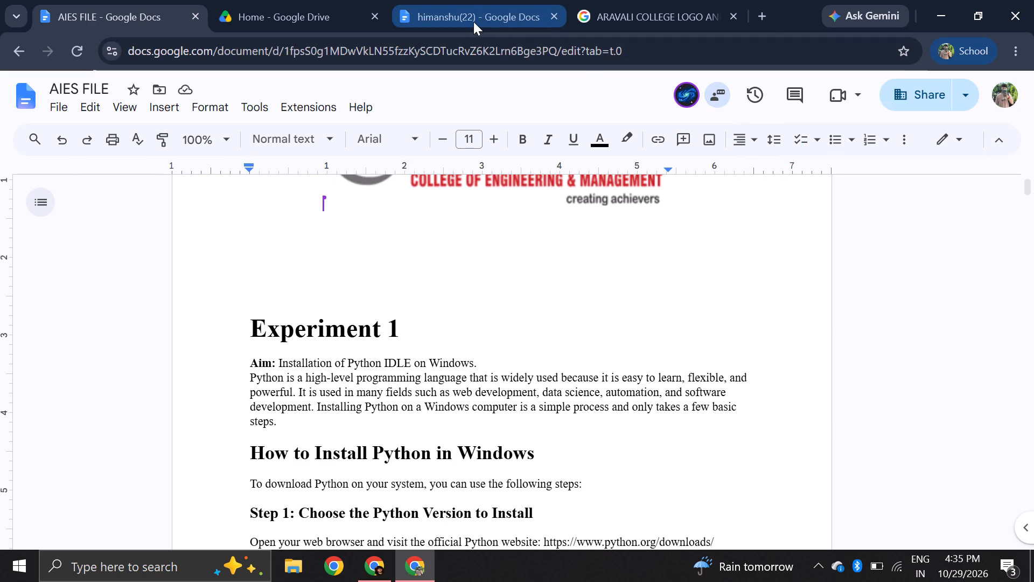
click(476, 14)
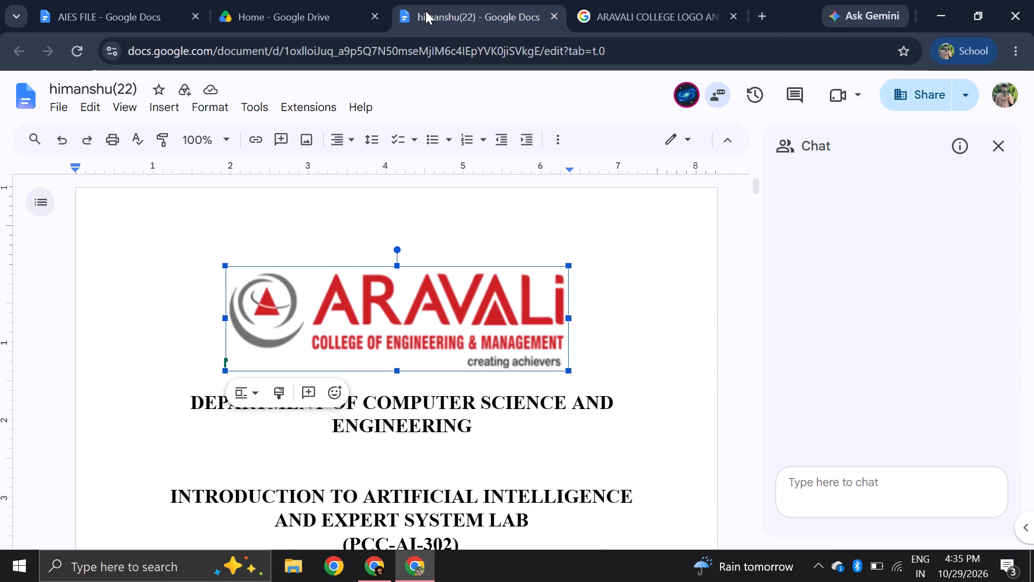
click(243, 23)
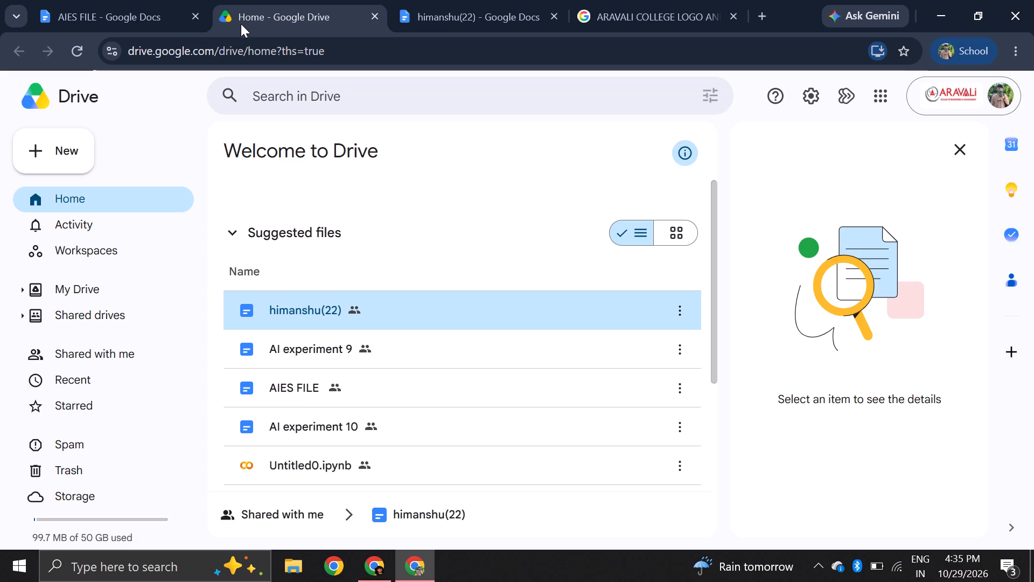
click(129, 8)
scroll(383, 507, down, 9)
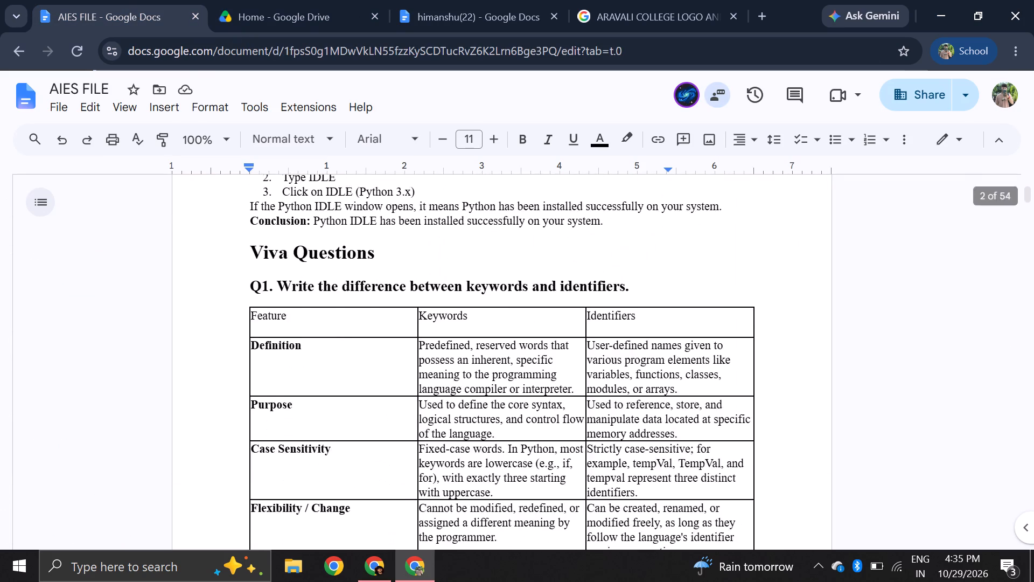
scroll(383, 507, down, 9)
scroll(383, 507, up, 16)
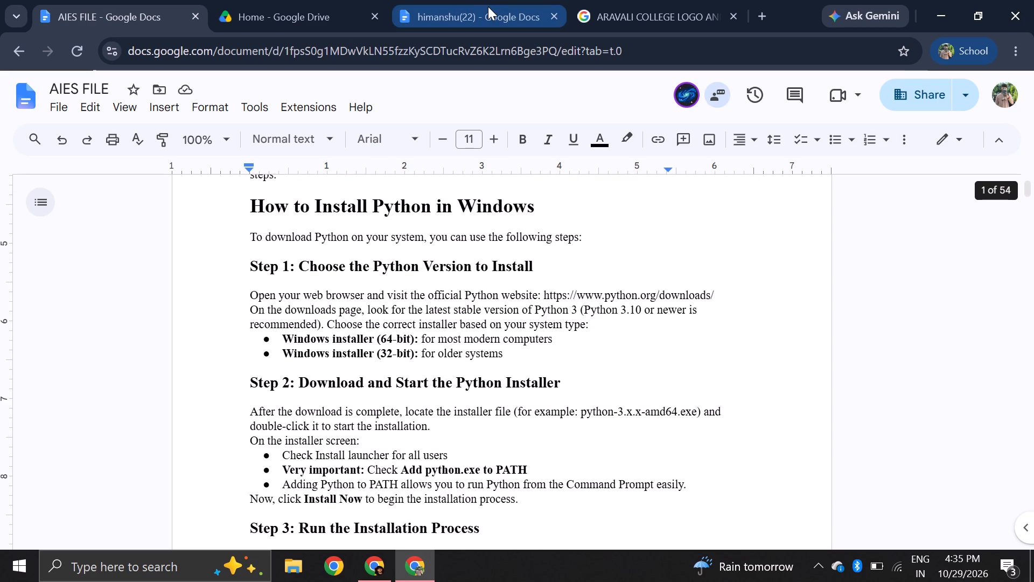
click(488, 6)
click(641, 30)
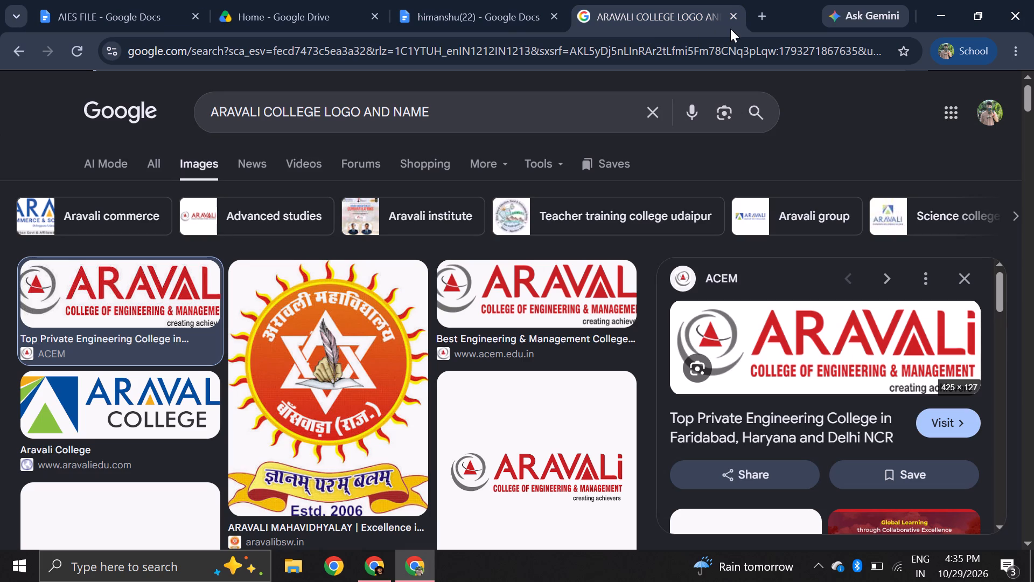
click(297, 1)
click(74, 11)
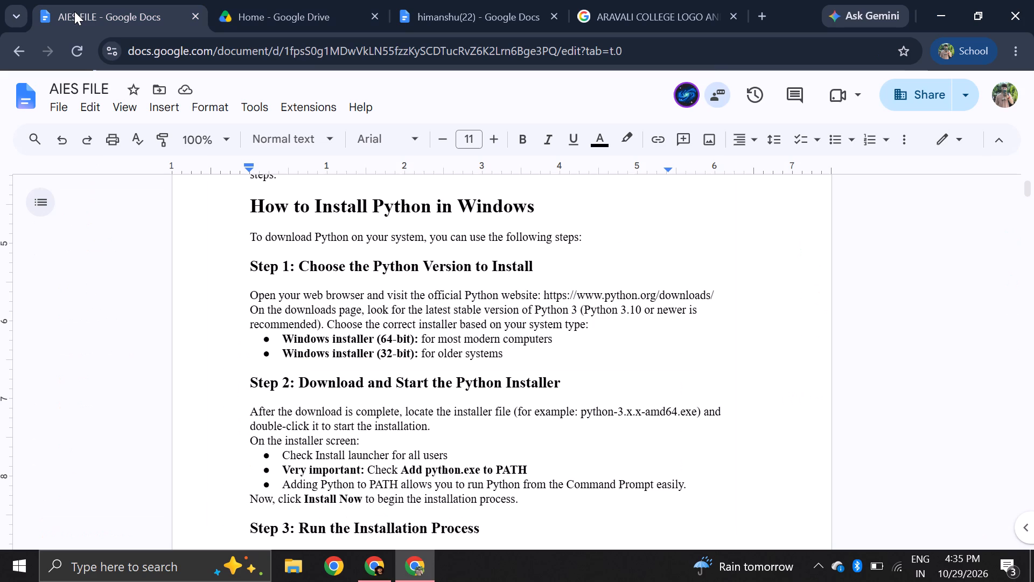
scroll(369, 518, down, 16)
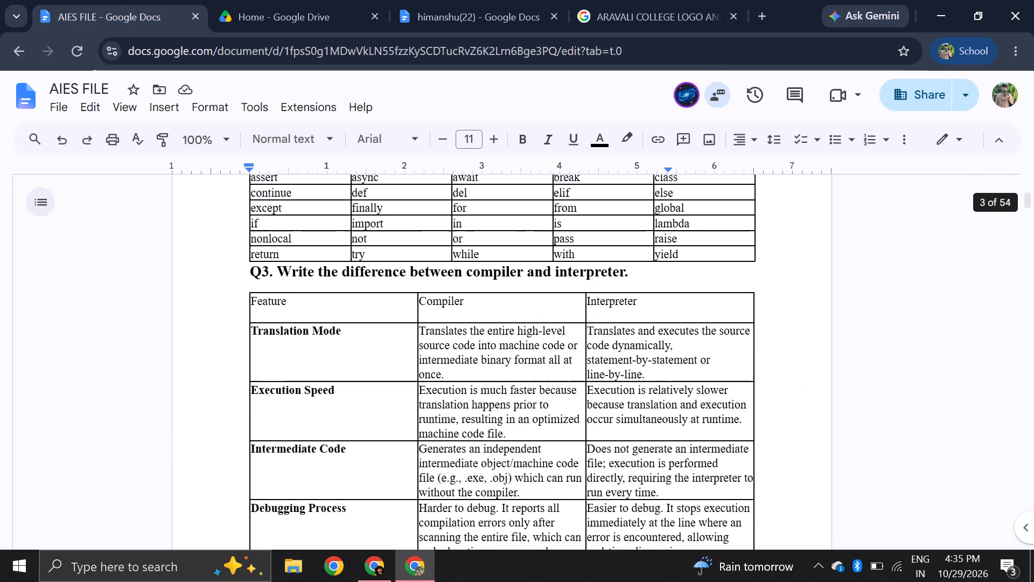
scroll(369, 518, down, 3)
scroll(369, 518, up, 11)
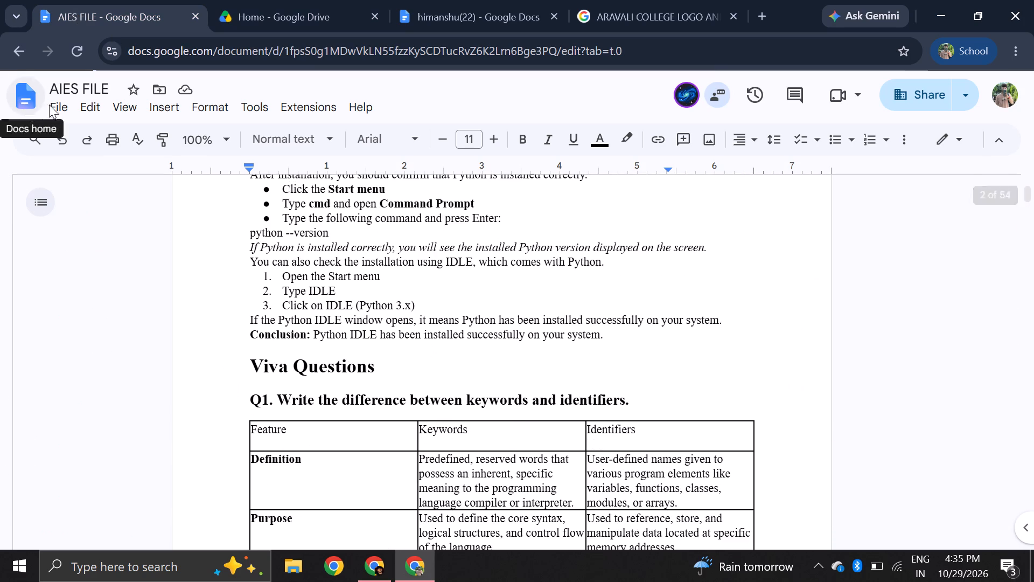
Make a copy of the shared document in My Drive, named AIES FILE without the "Copy of" prefix.
click(59, 108)
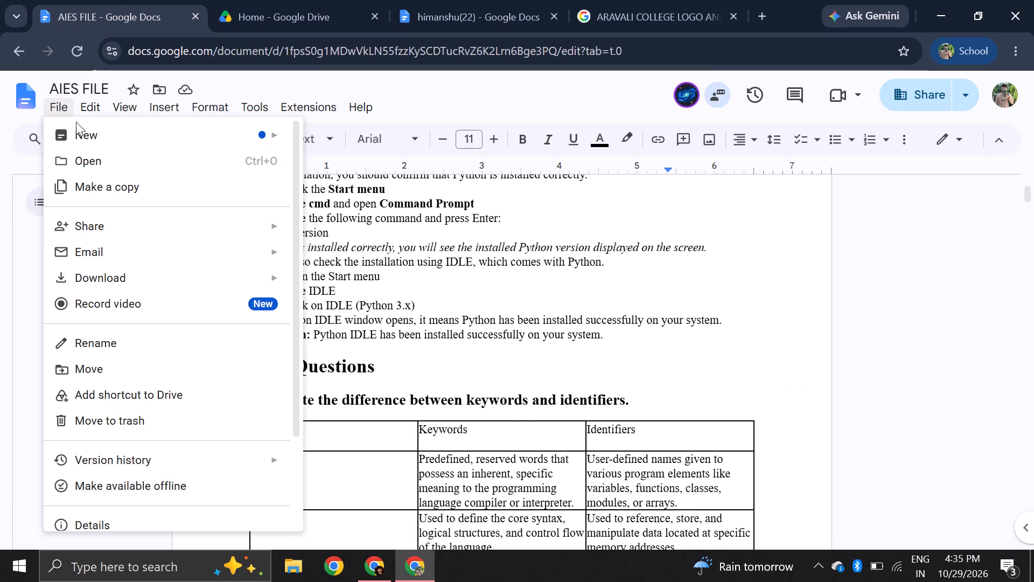
click(150, 176)
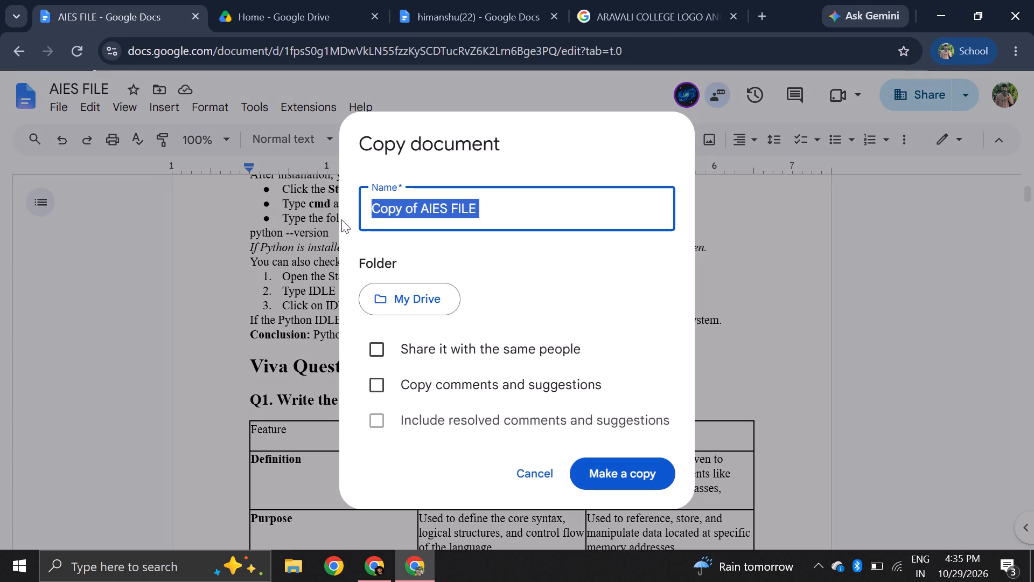
click(418, 210)
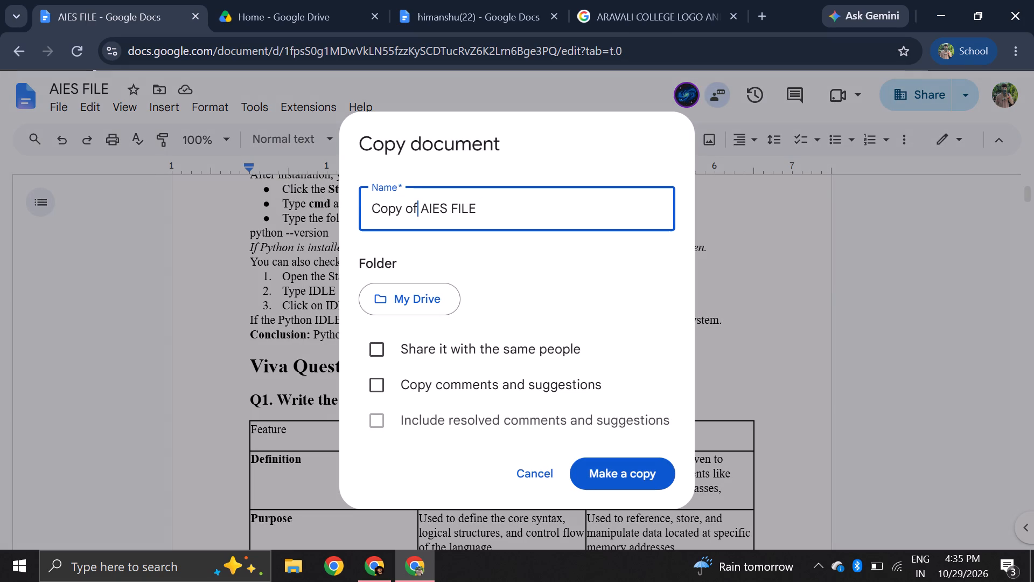
key(BackSpace)
key(BackSpace)
key(BackSpace)
key(BackSpace)
key(BackSpace)
key(BackSpace)
key(BackSpace)
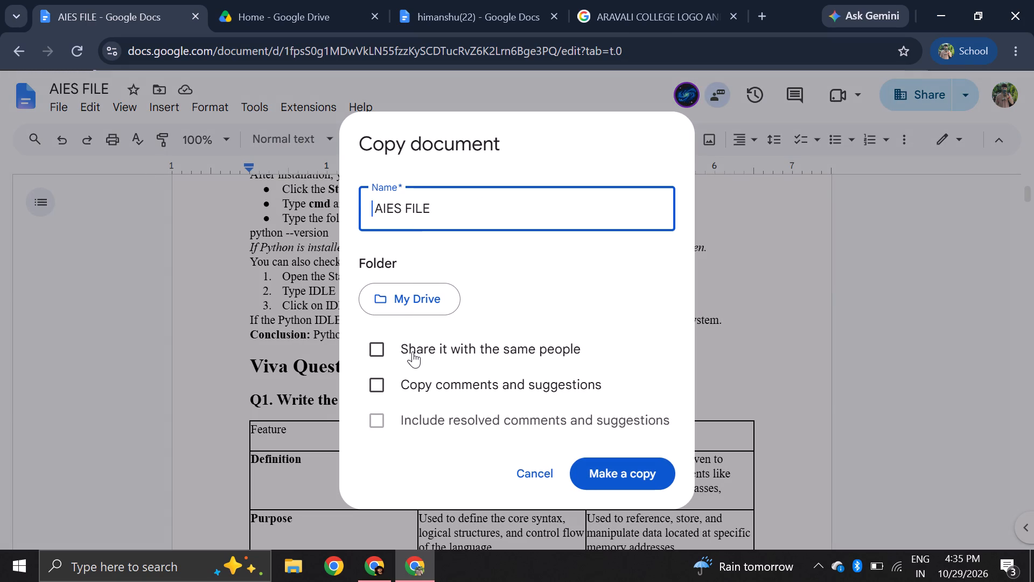
click(614, 469)
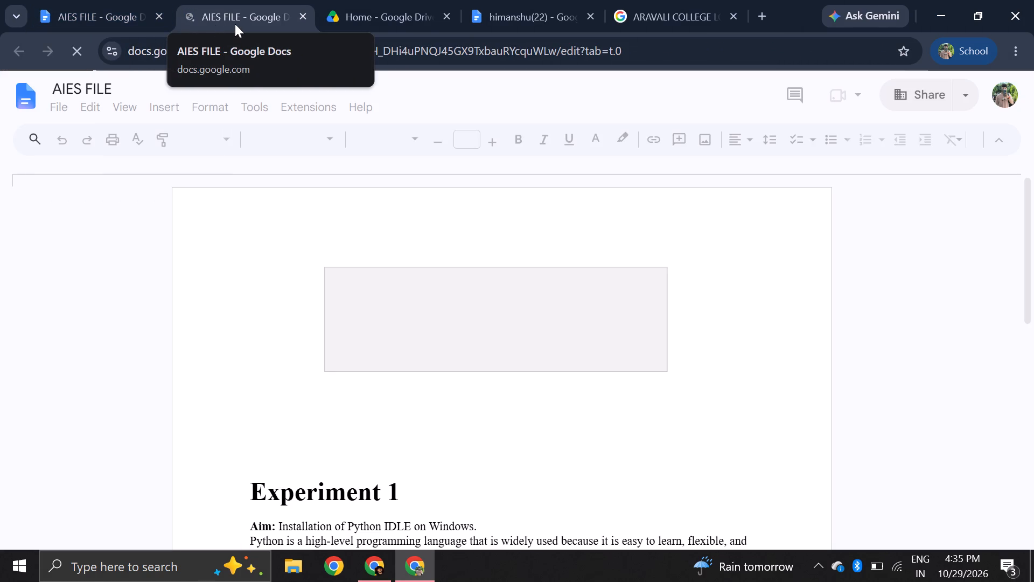
Close the original shared AIES FILE document and Google Drive, leaving the new copy open.
click(160, 20)
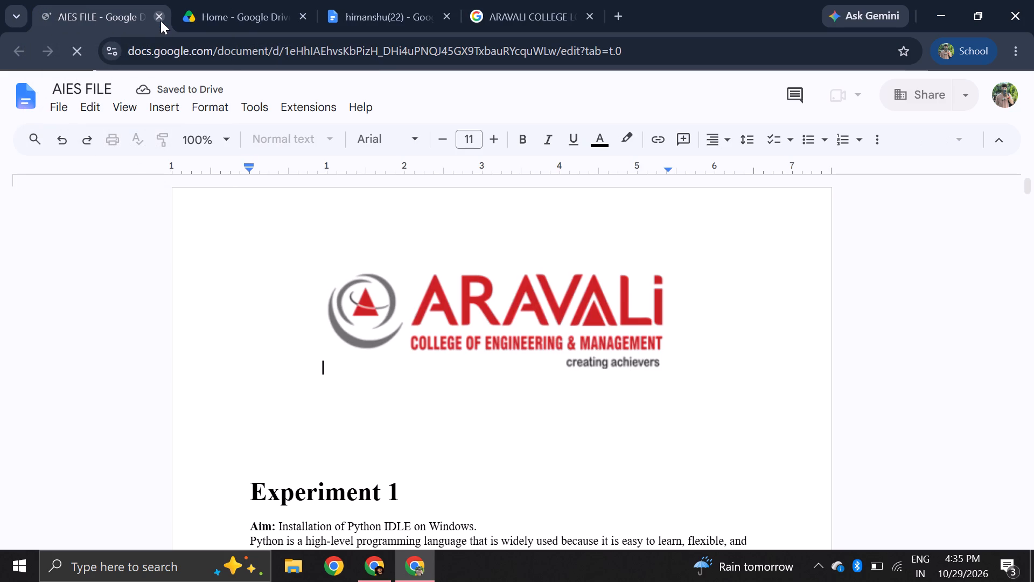
scroll(302, 254, down, 5)
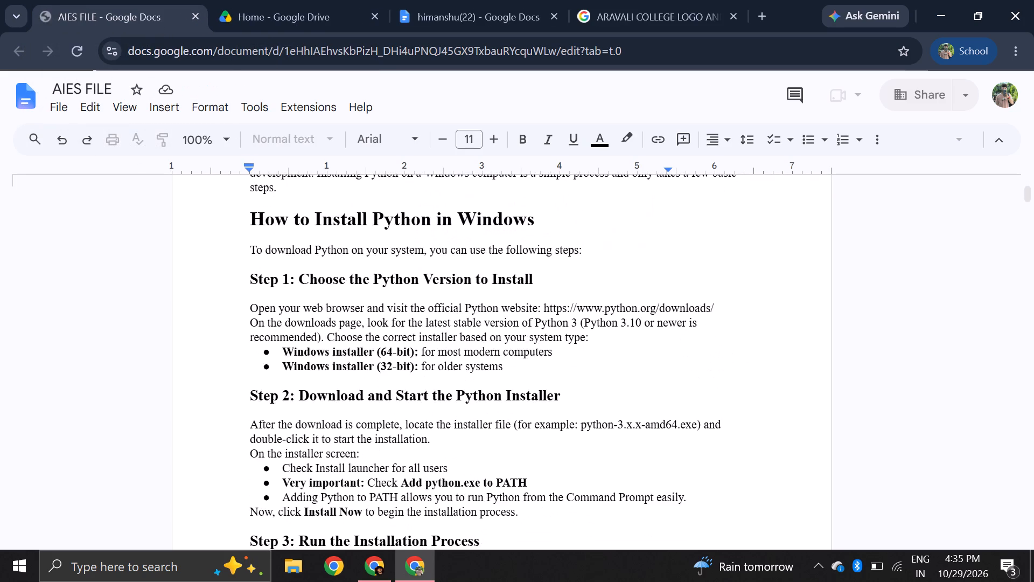
scroll(302, 254, down, 4)
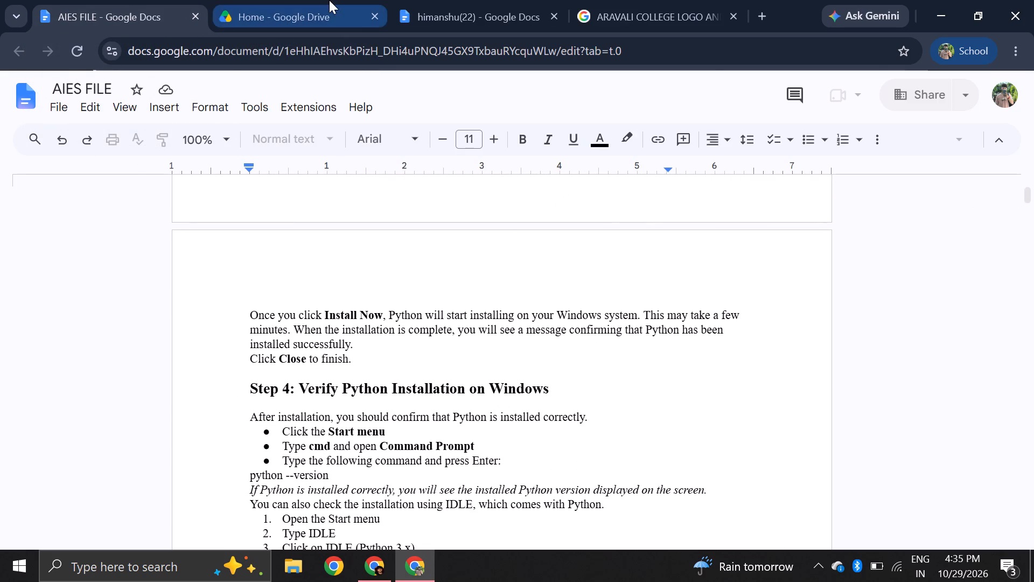
click(329, 0)
click(373, 17)
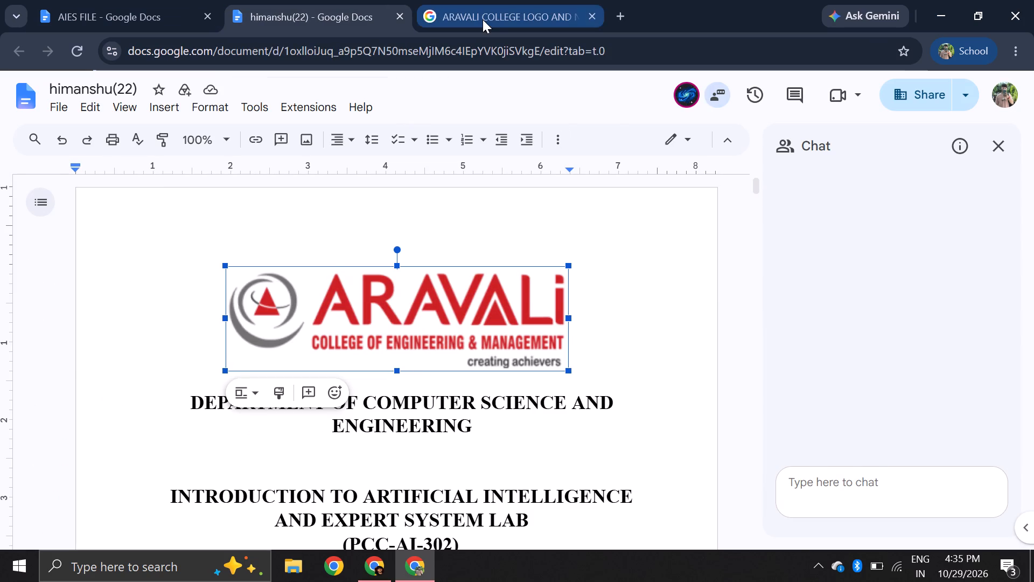
Search for web images of "ARAVALLI COLLEGE LOGO AND NAME" from within the copied AIES FILE document.
click(483, 19)
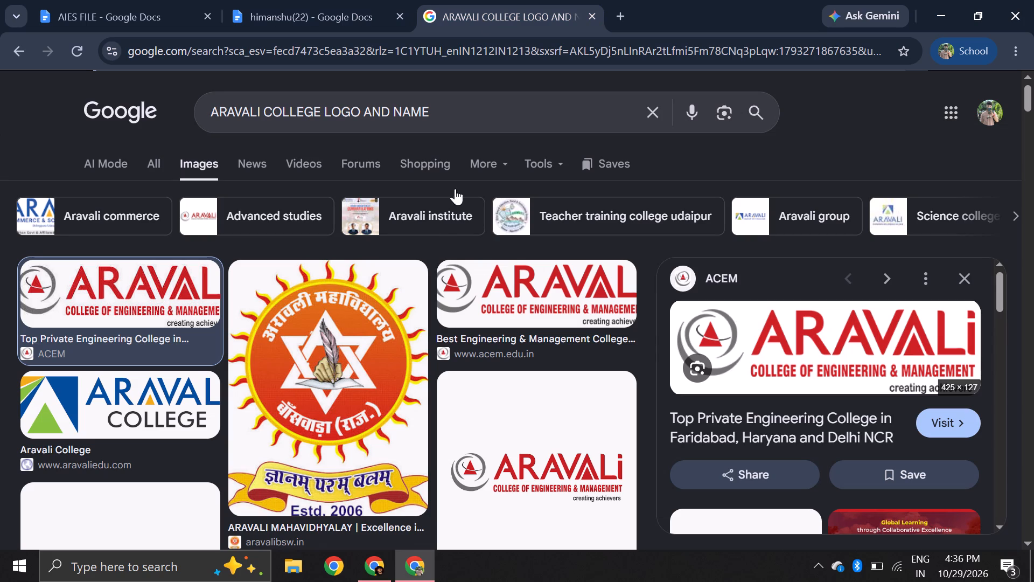
click(122, 26)
scroll(381, 321, up, 9)
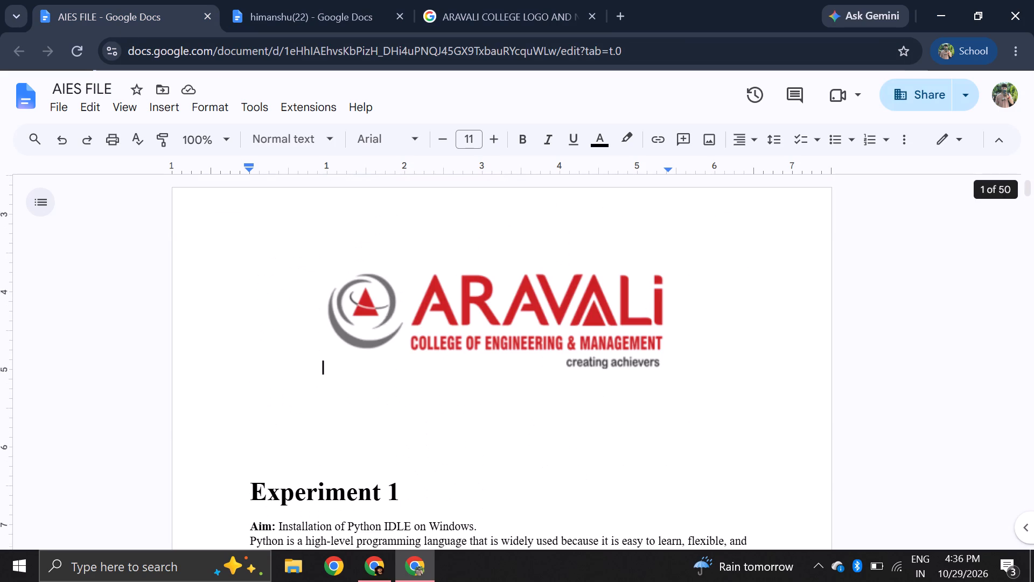
click(169, 103)
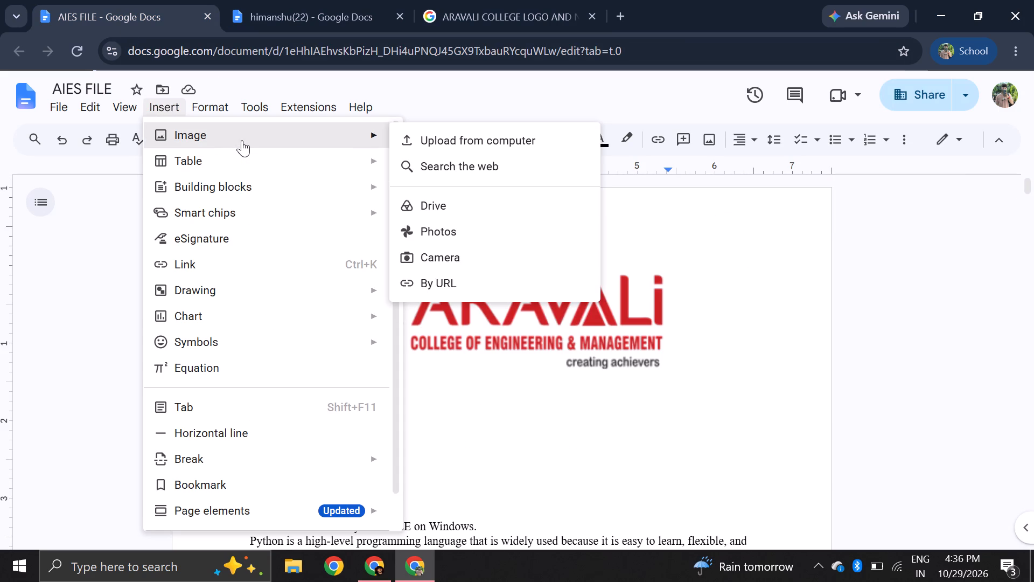
click(436, 164)
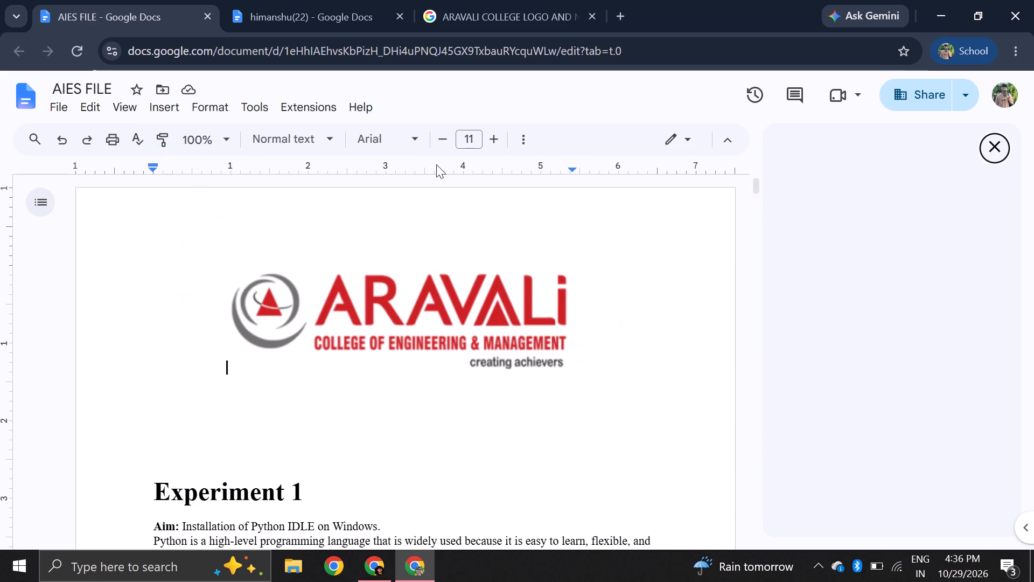
text(ARAVALLI COLLEGE LOGO)
key(space)
text(AND NAME)
key(Return)
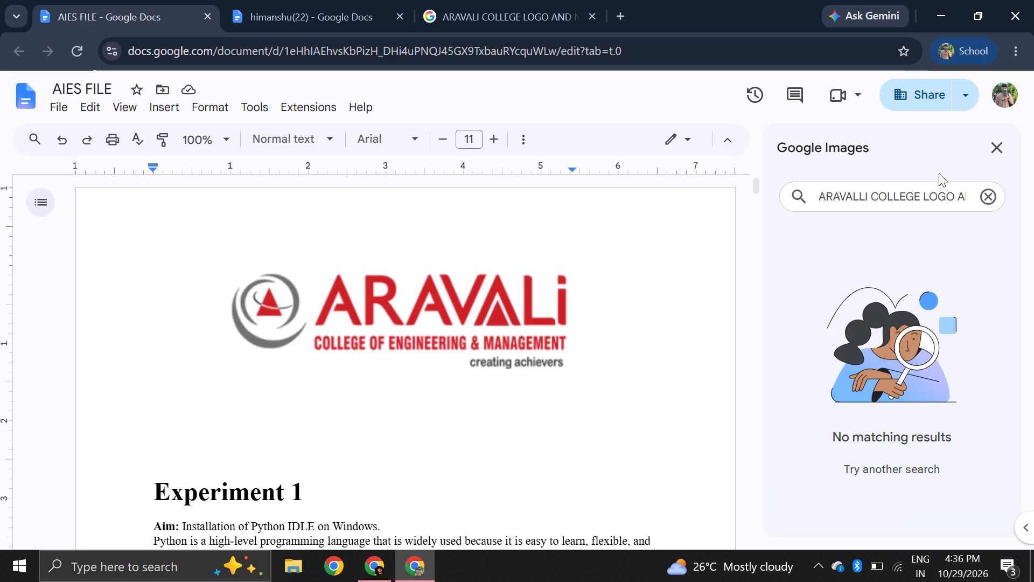
Copy the department, lab title, course code and session lines from himanshu(22) and paste them below the logo in AIES FILE.
click(359, 4)
scroll(327, 313, down, 1)
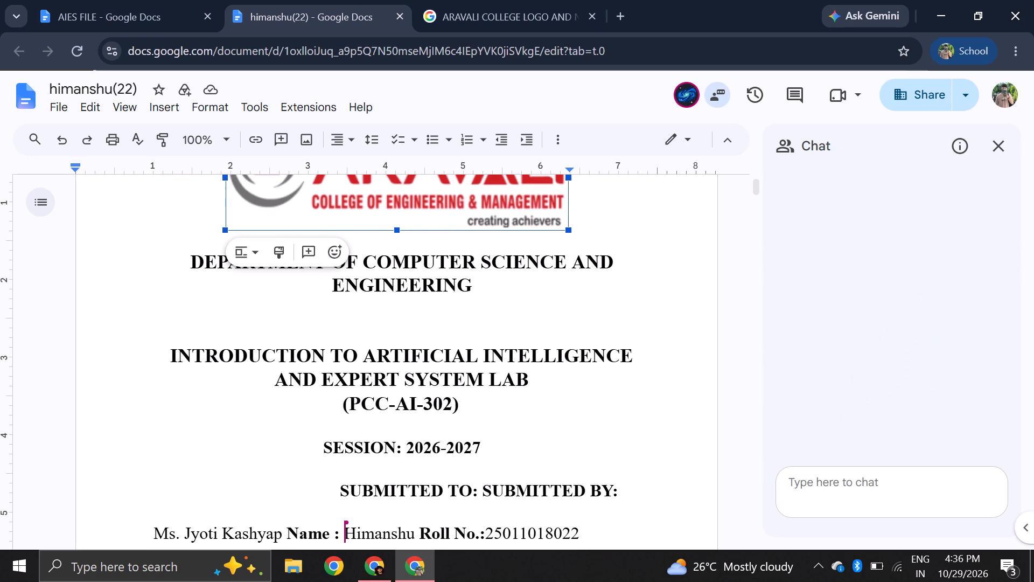
drag(187, 260, 607, 454)
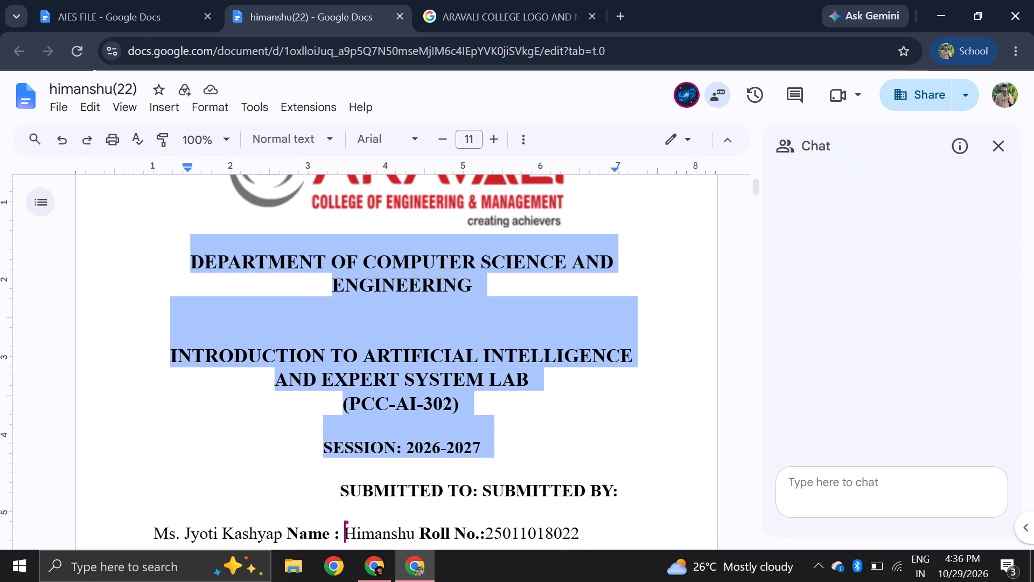
drag(607, 454, 572, 466)
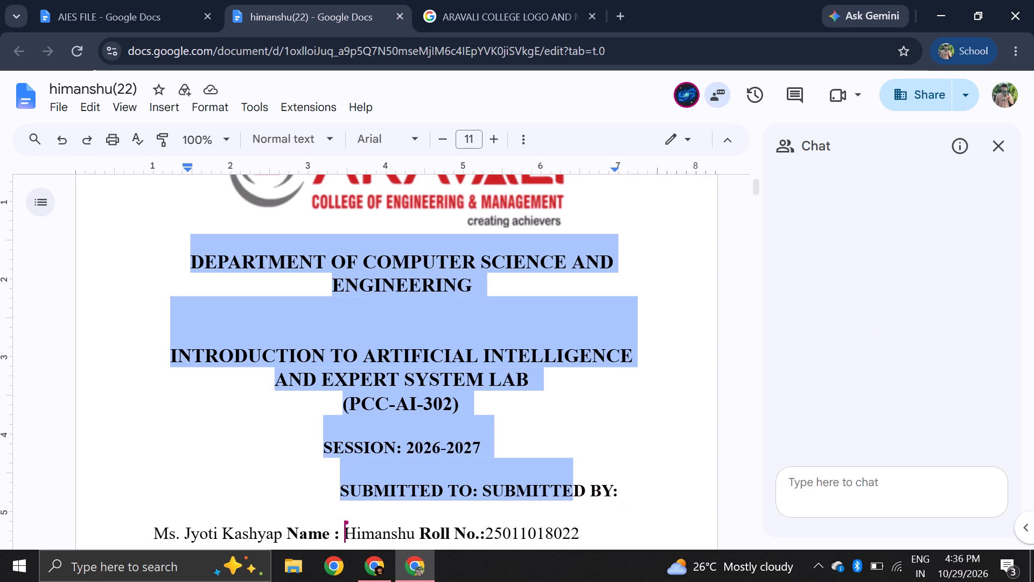
drag(572, 466, 506, 448)
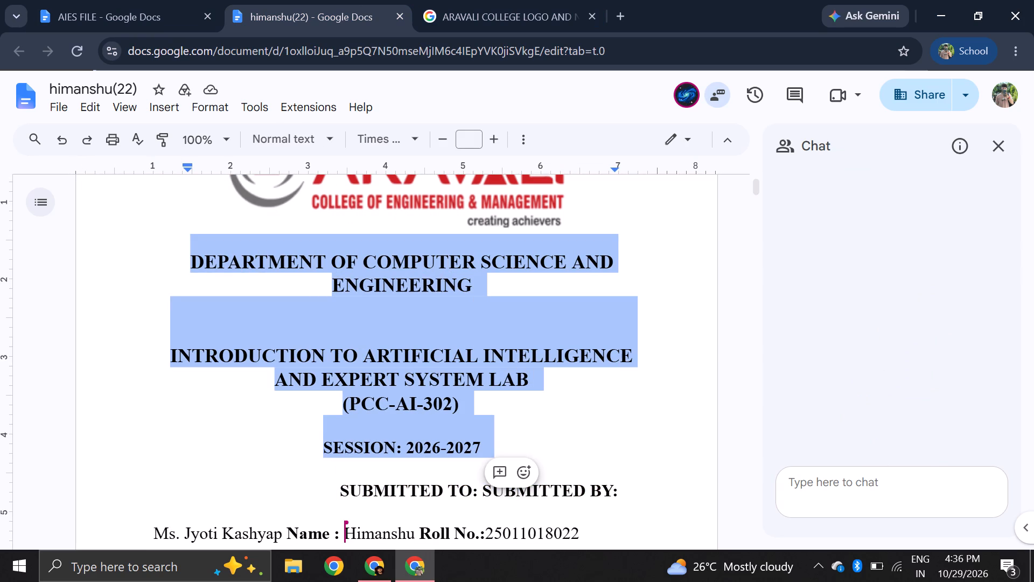
key(ctrl+c)
click(102, 0)
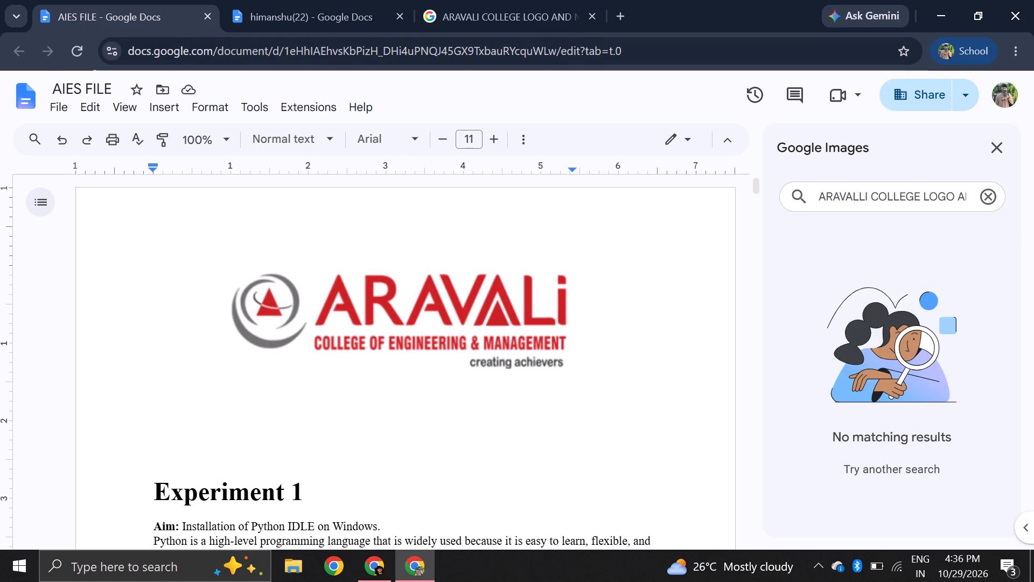
click(221, 399)
key(ctrl+v)
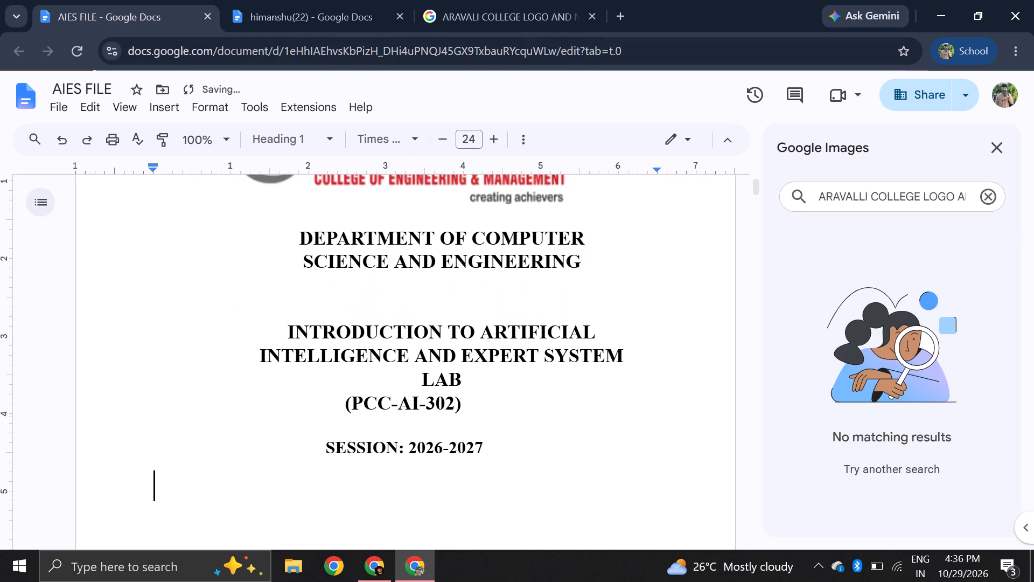
Set the font size of all the pasted title lines, from the department name to the session, to 18.
scroll(358, 358, up, 1)
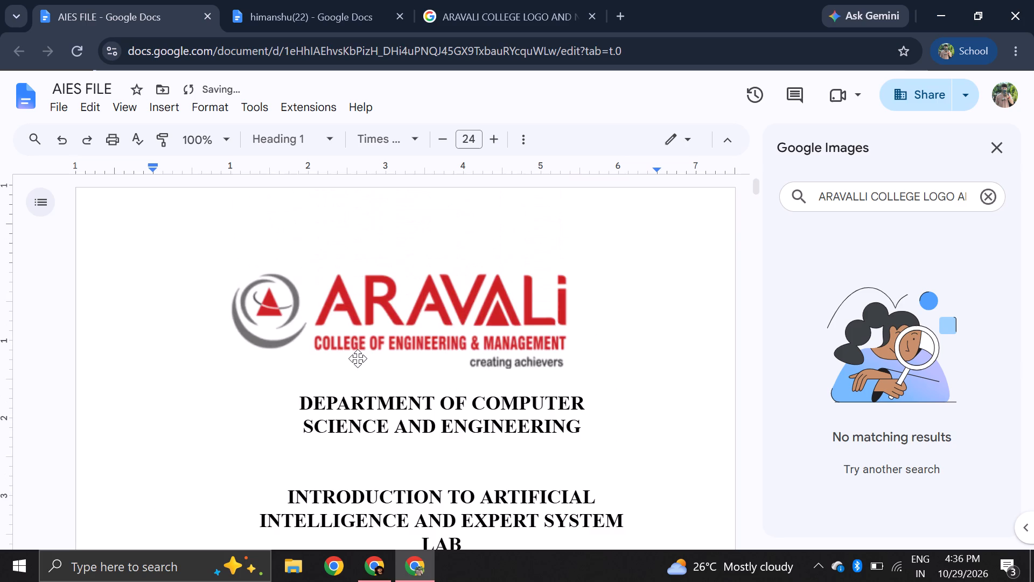
scroll(358, 358, up, 1)
drag(265, 292, 568, 491)
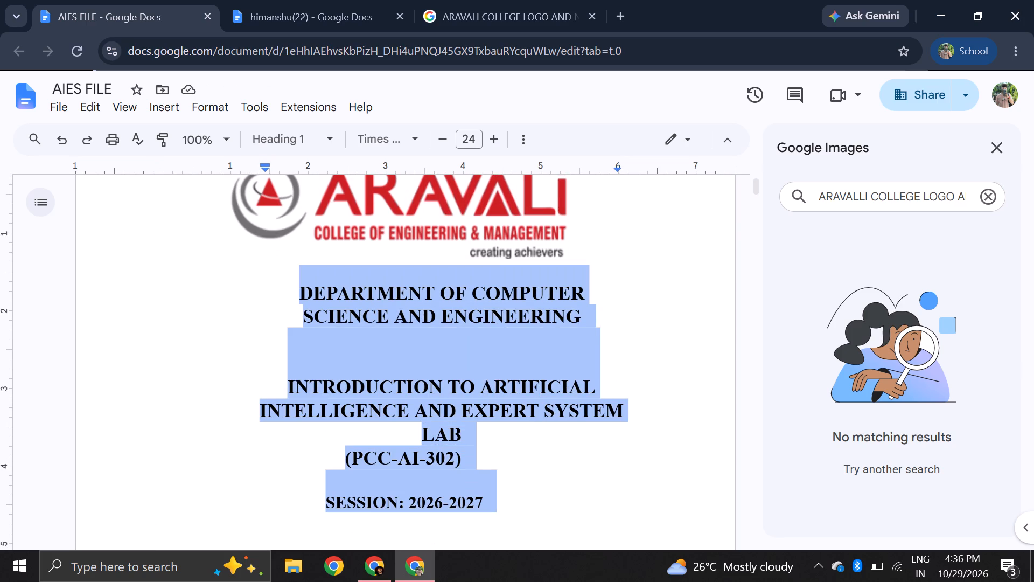
drag(568, 491, 568, 497)
click(499, 136)
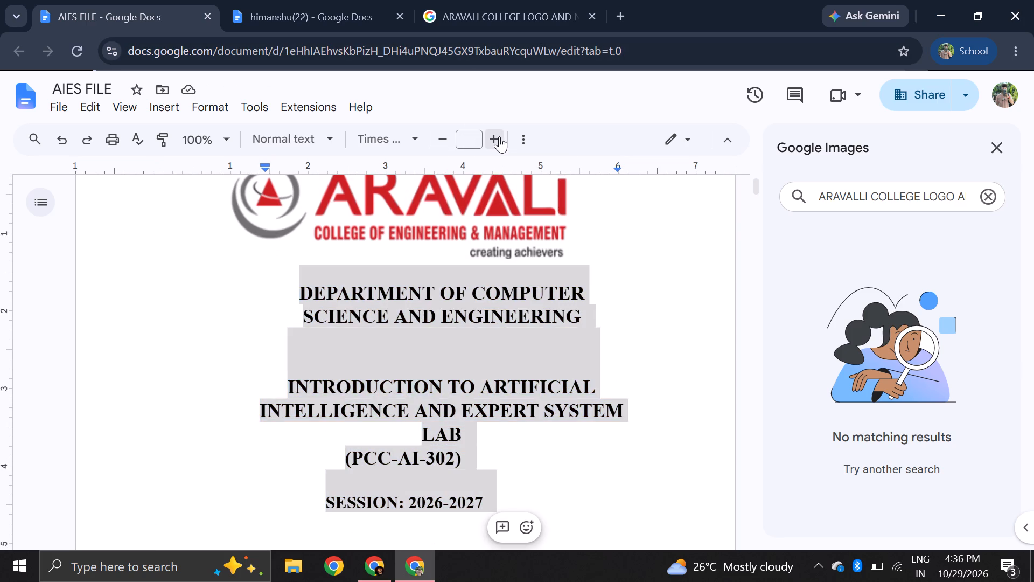
click(460, 135)
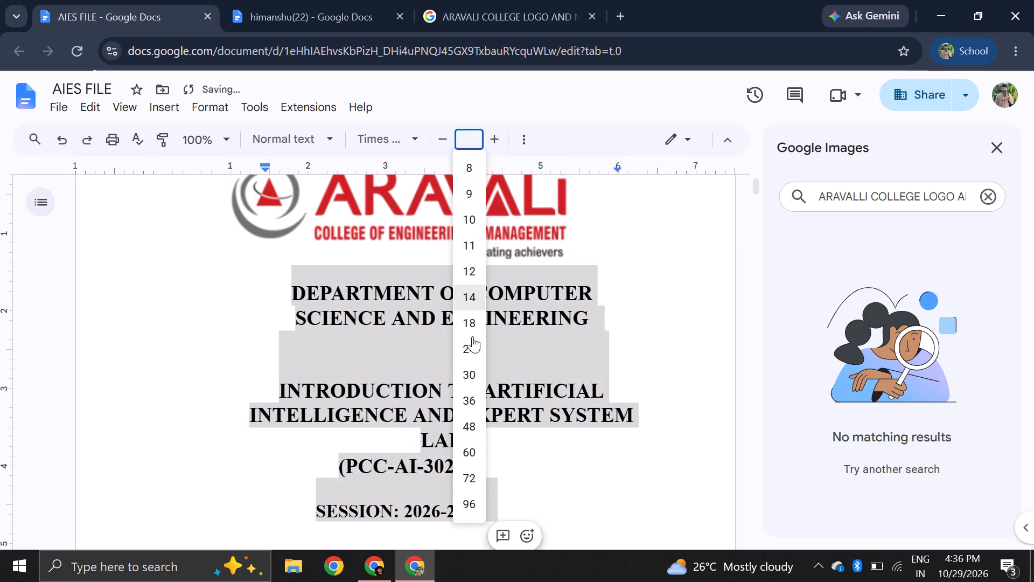
click(474, 338)
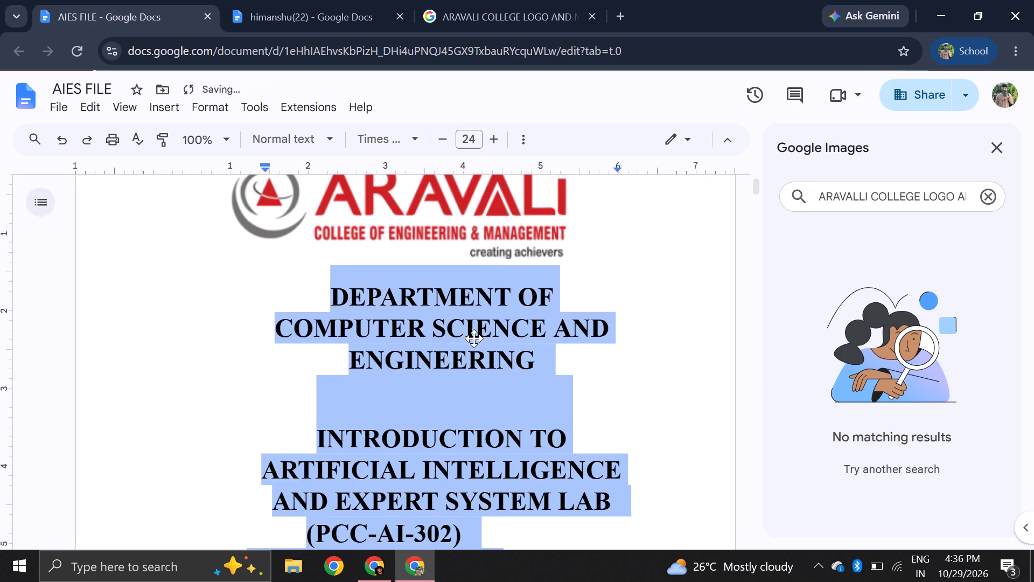
click(472, 135)
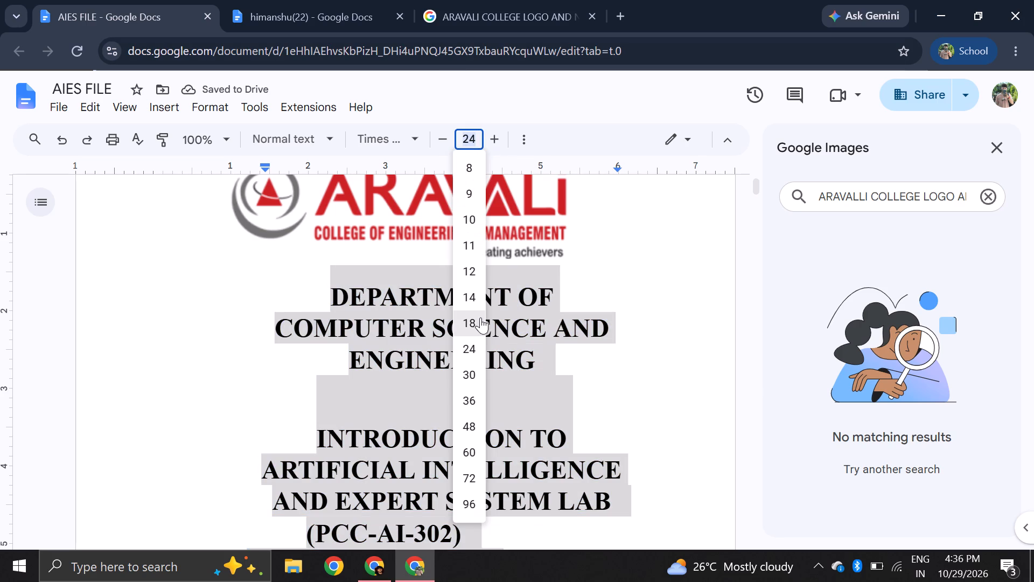
click(477, 318)
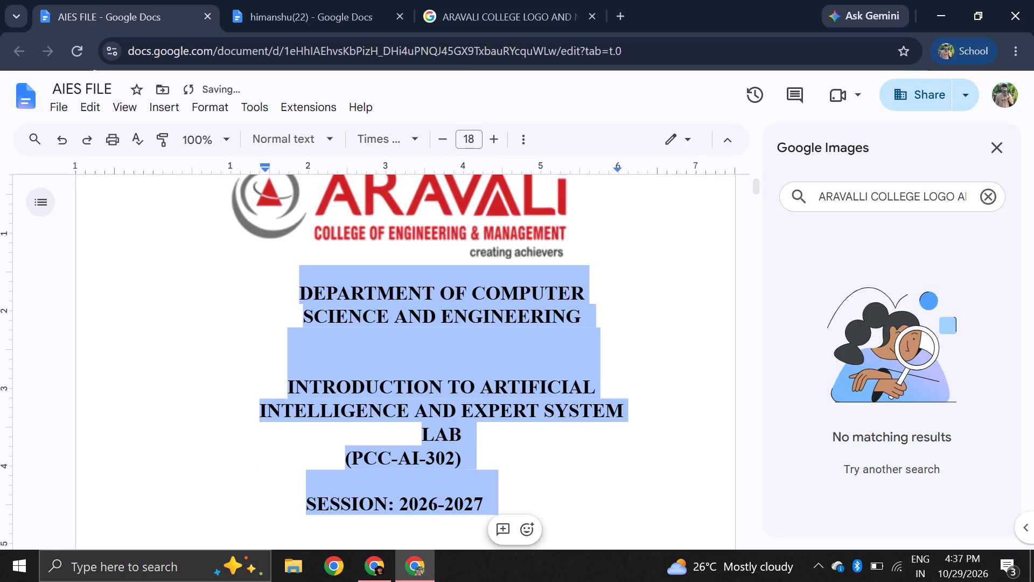
click(653, 316)
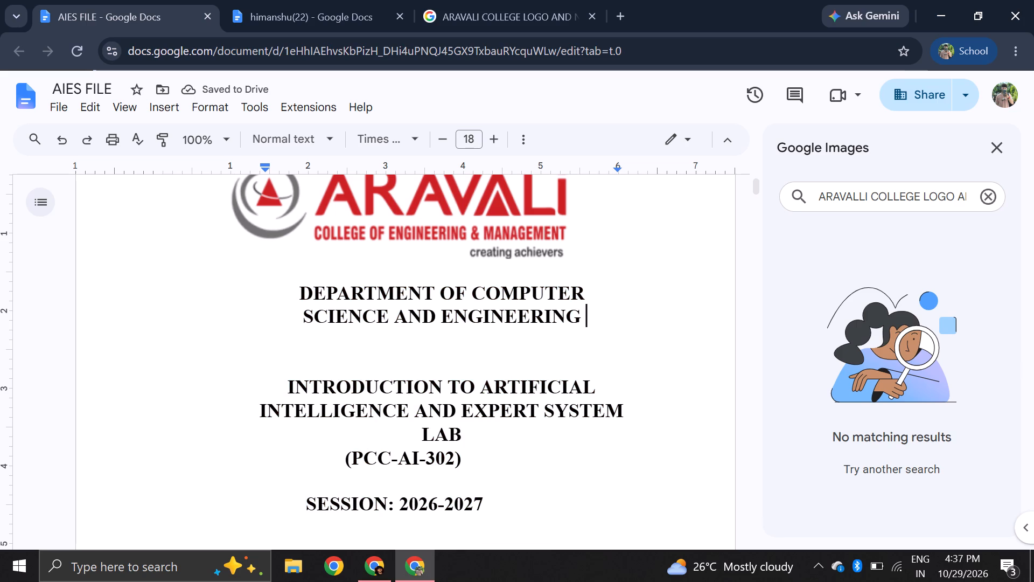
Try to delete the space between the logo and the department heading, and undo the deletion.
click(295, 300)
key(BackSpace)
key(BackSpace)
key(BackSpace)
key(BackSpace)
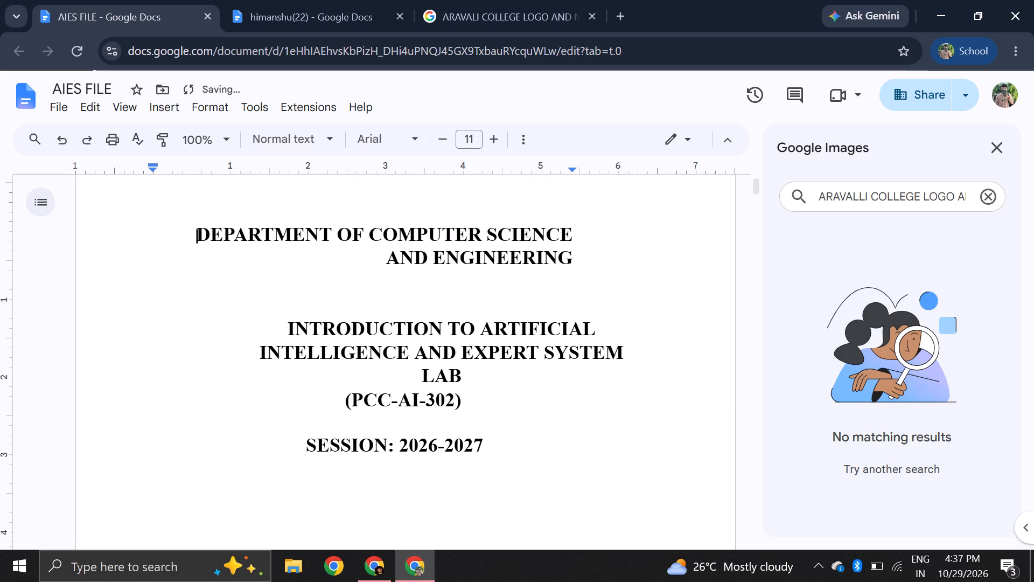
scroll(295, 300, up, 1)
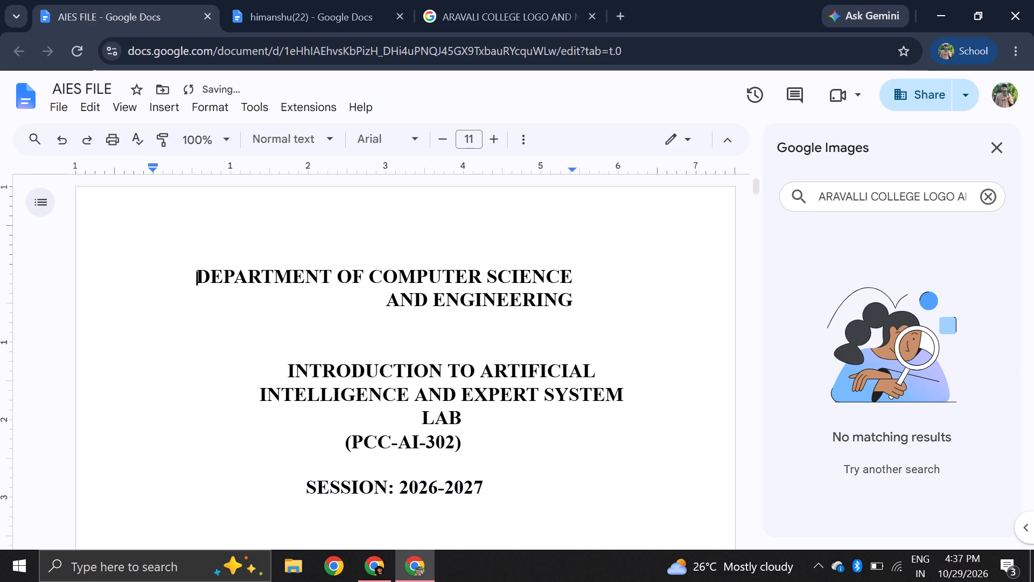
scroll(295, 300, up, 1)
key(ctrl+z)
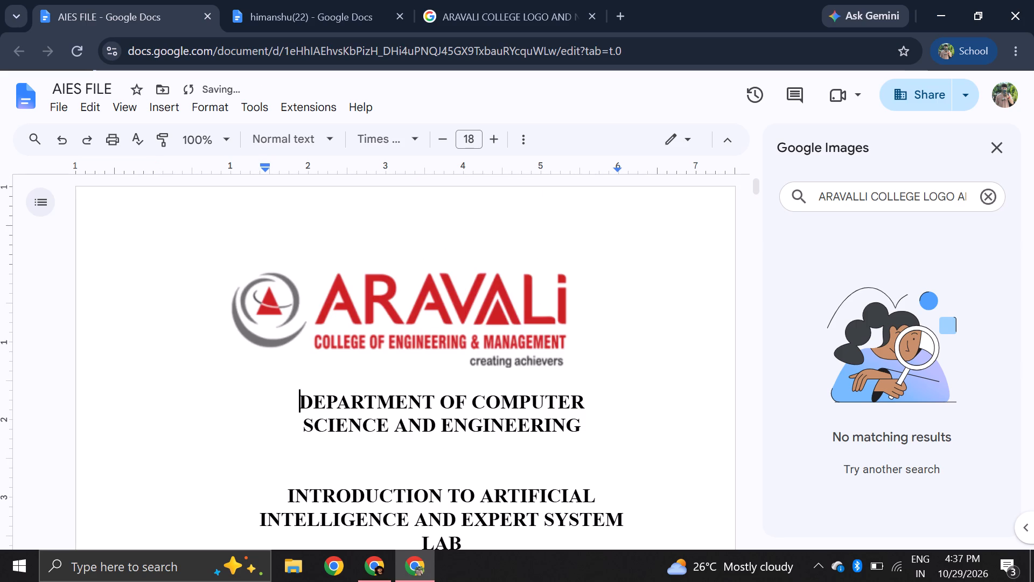
Insert six blank lines between the session line and the Experiment 1 heading, moving the heading to the start of the second page.
scroll(295, 300, down, 4)
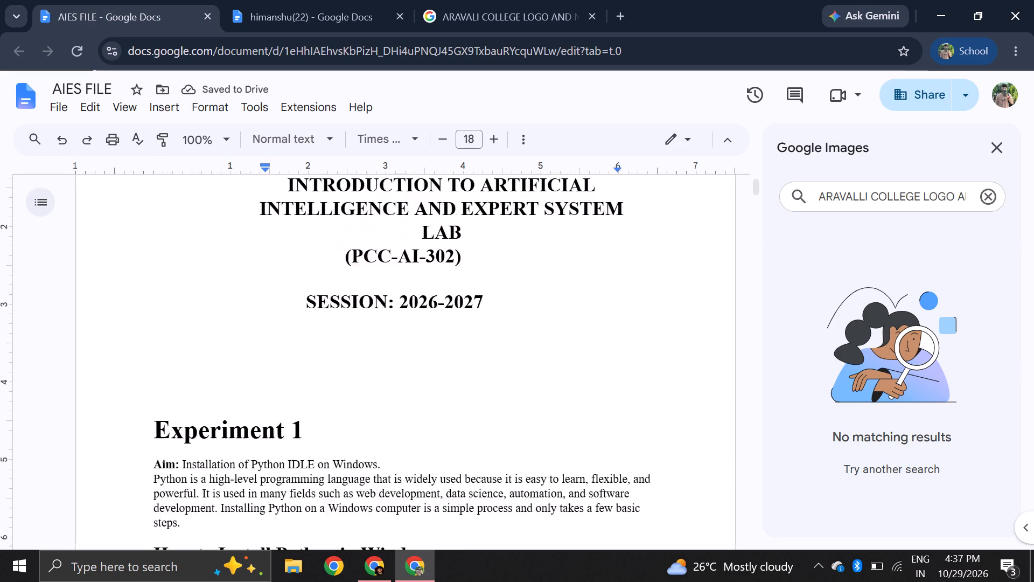
scroll(295, 300, down, 6)
scroll(295, 300, up, 2)
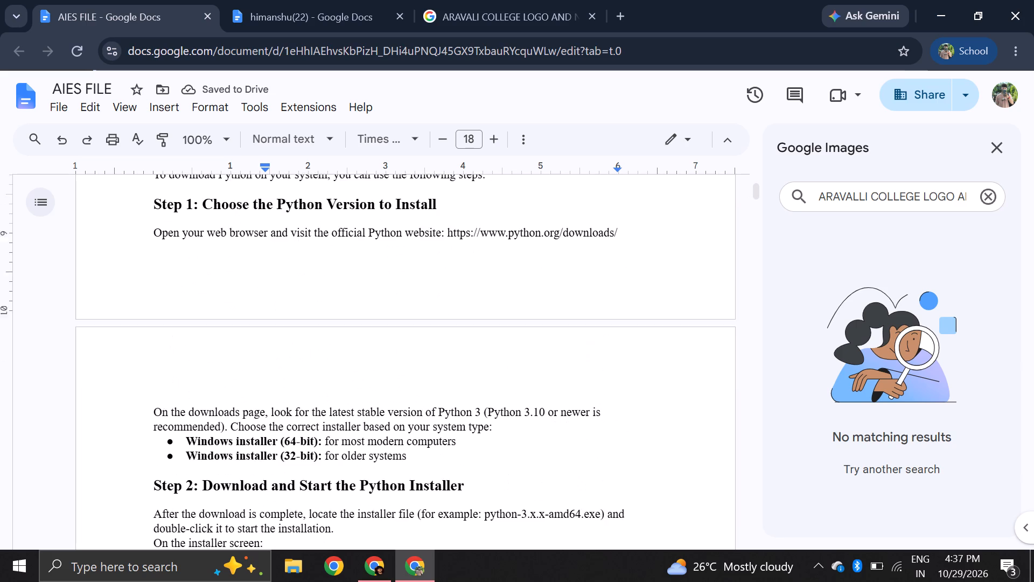
scroll(295, 300, up, 4)
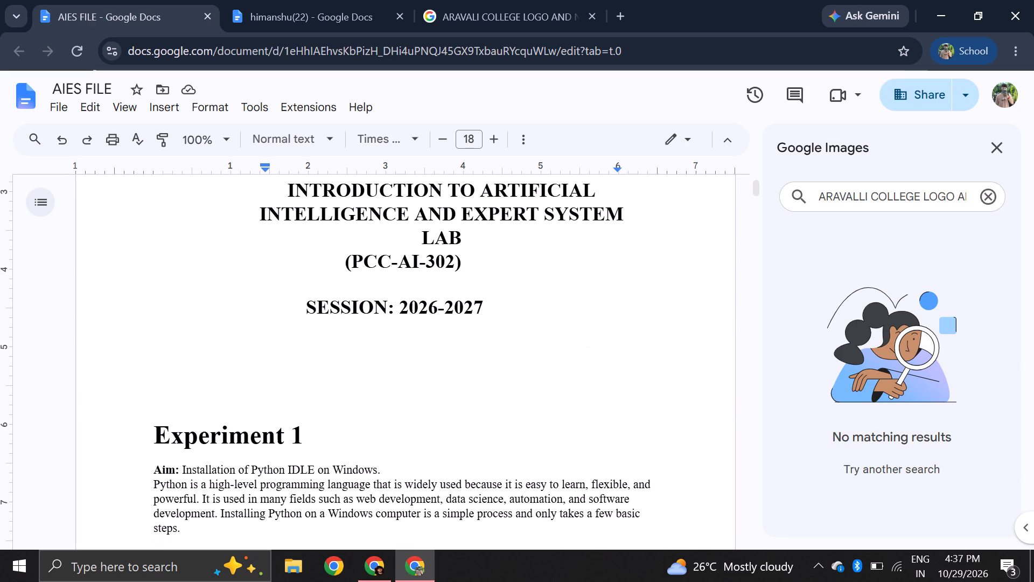
click(124, 417)
key(Return)
key(Return)
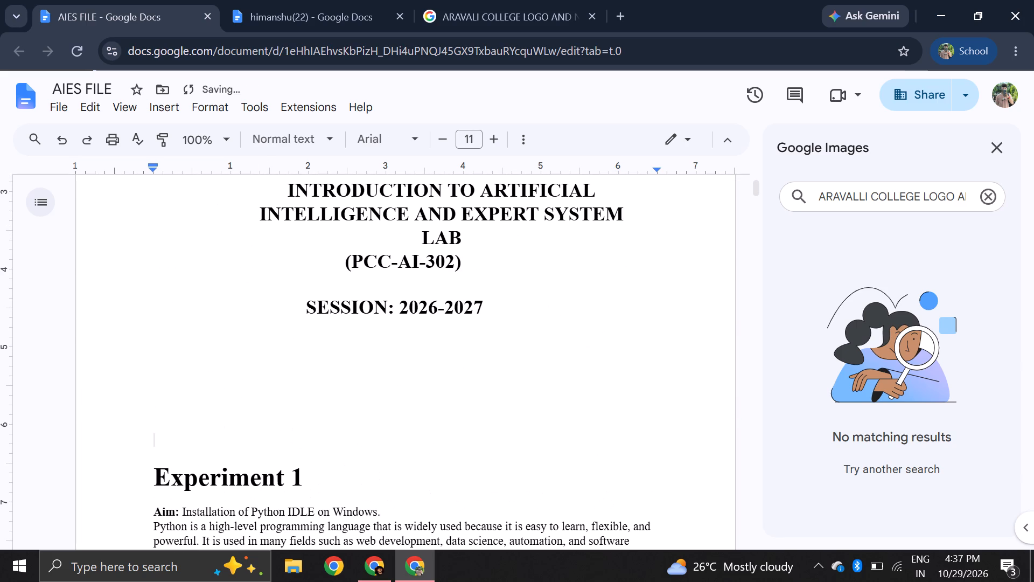
scroll(124, 417, down, 1)
click(142, 398)
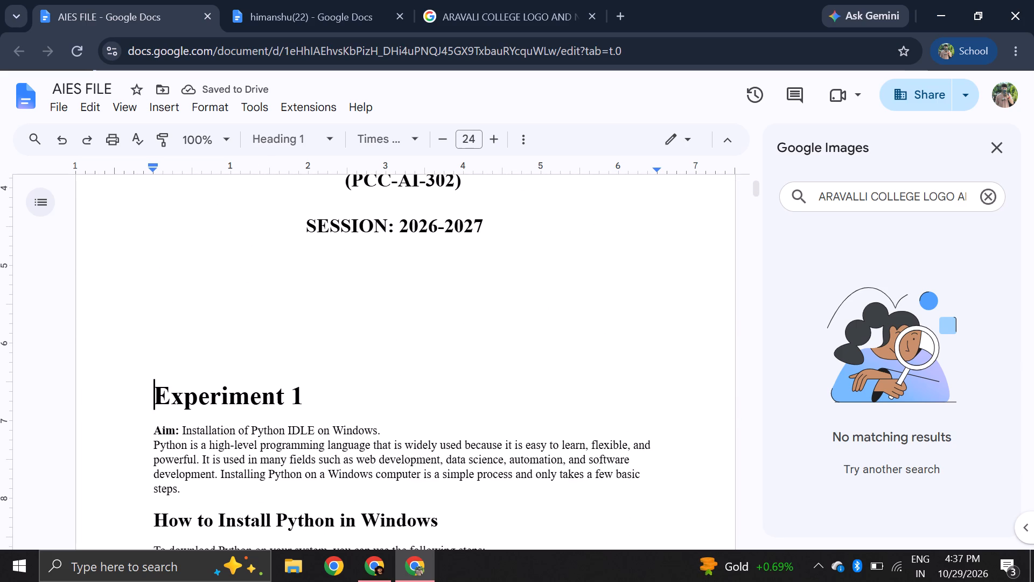
key(Return)
key(Return)
key(Return)
key(Return)
scroll(142, 398, down, 1)
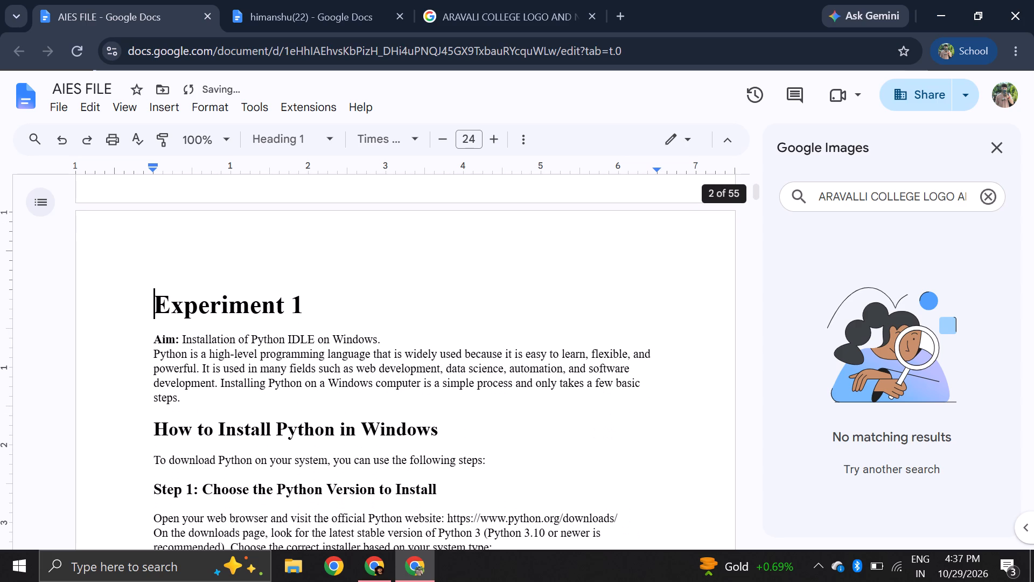
scroll(142, 398, down, 10)
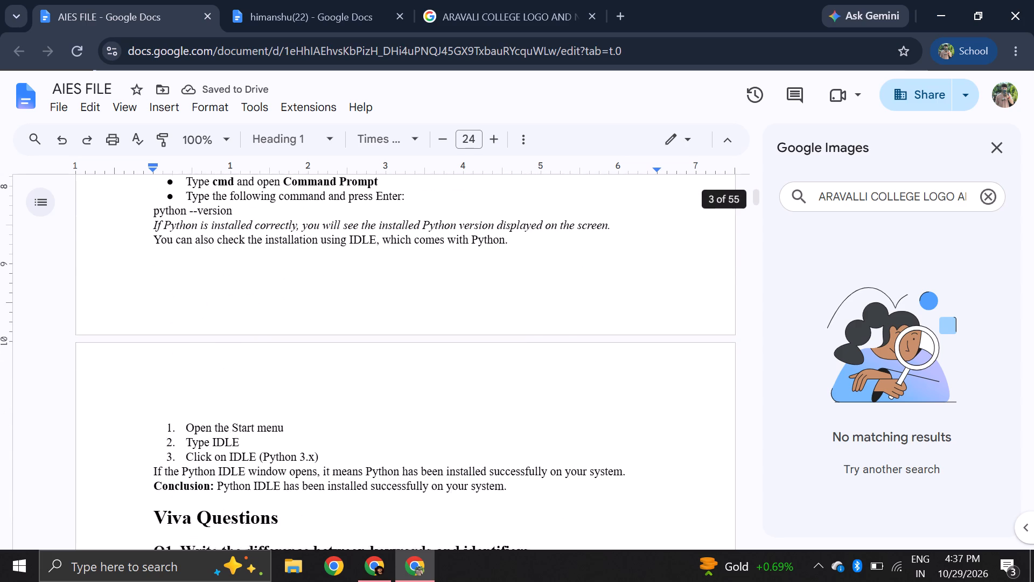
scroll(142, 398, down, 10)
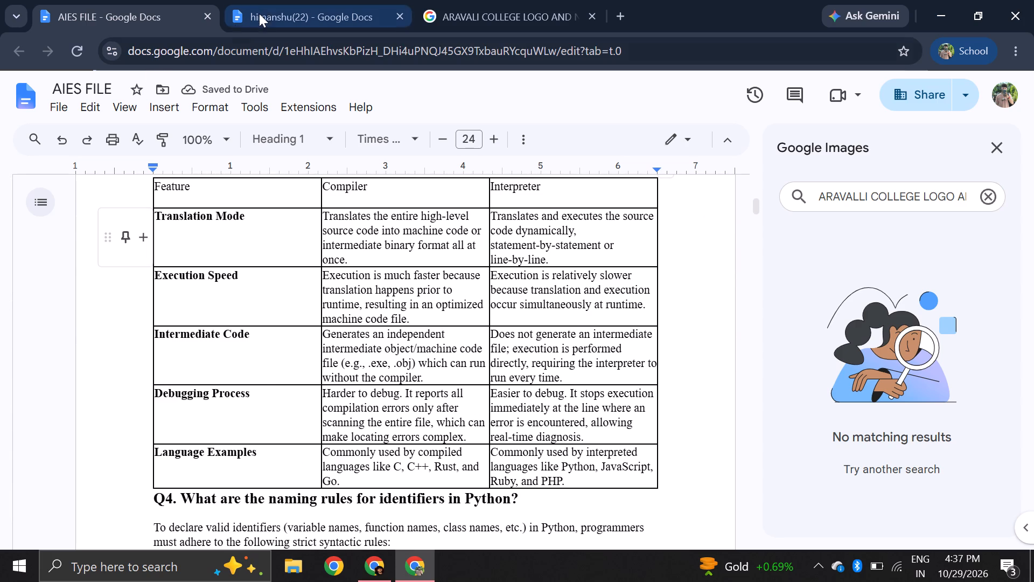
Close the himanshu(22) document and the logo web search, and open a new blank browser tab beside AIES FILE.
click(274, 7)
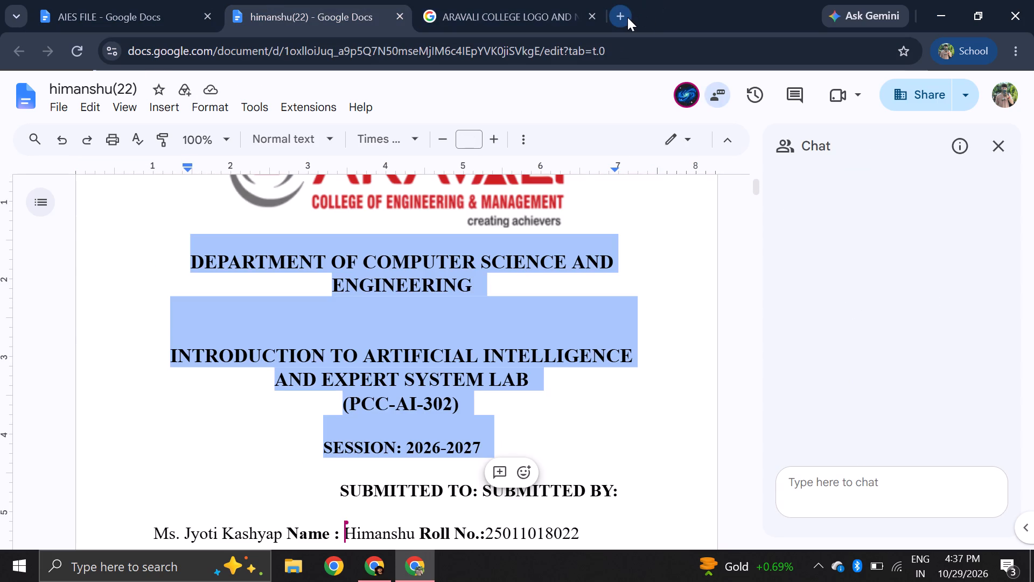
click(627, 17)
click(373, 22)
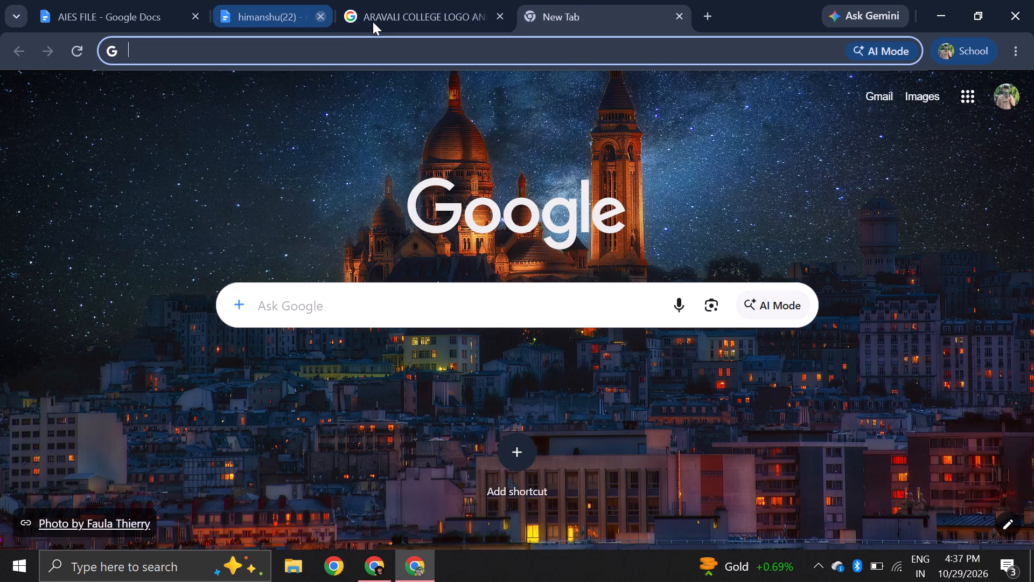
click(373, 22)
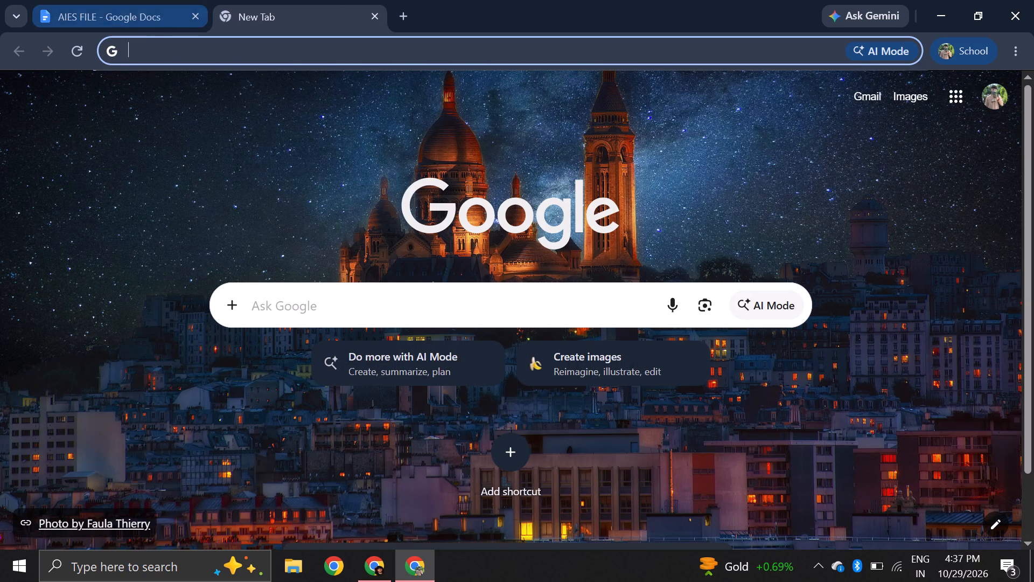
Open the Google Docs home page with the recent documents in the blank browser tab.
text(DOC)
key(Return)
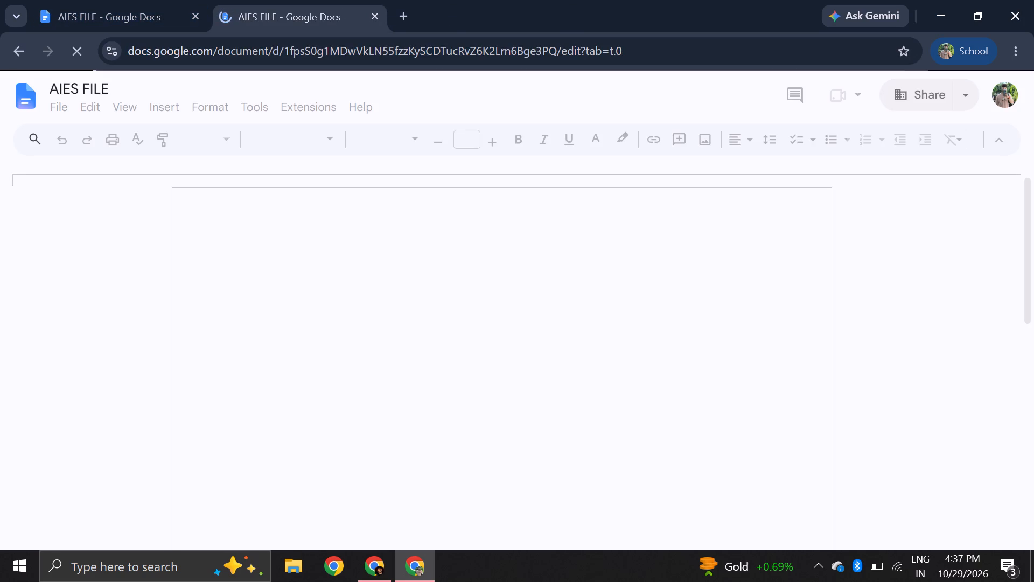
scroll(337, 330, down, 1)
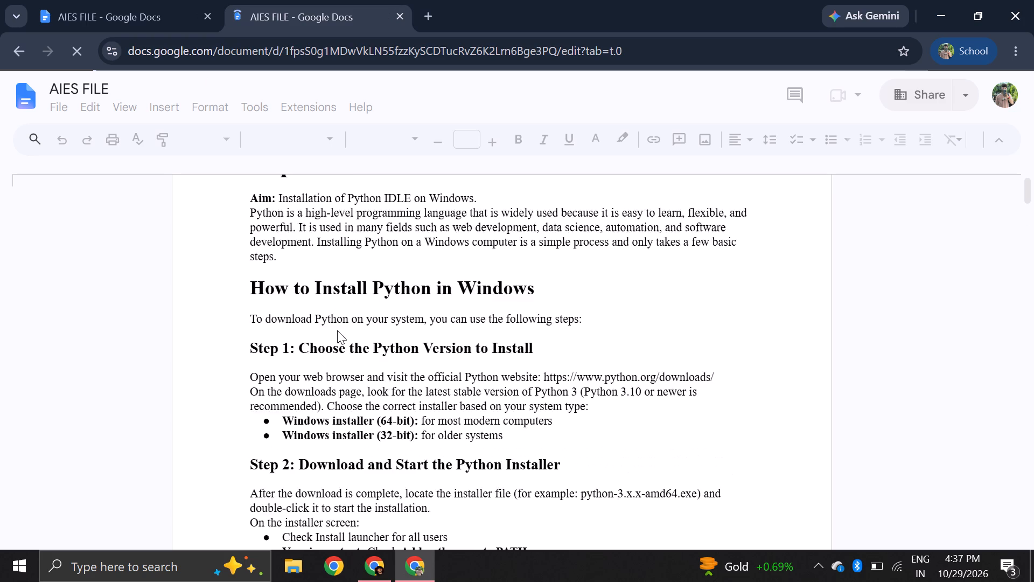
scroll(337, 330, down, 1)
scroll(337, 330, up, 1)
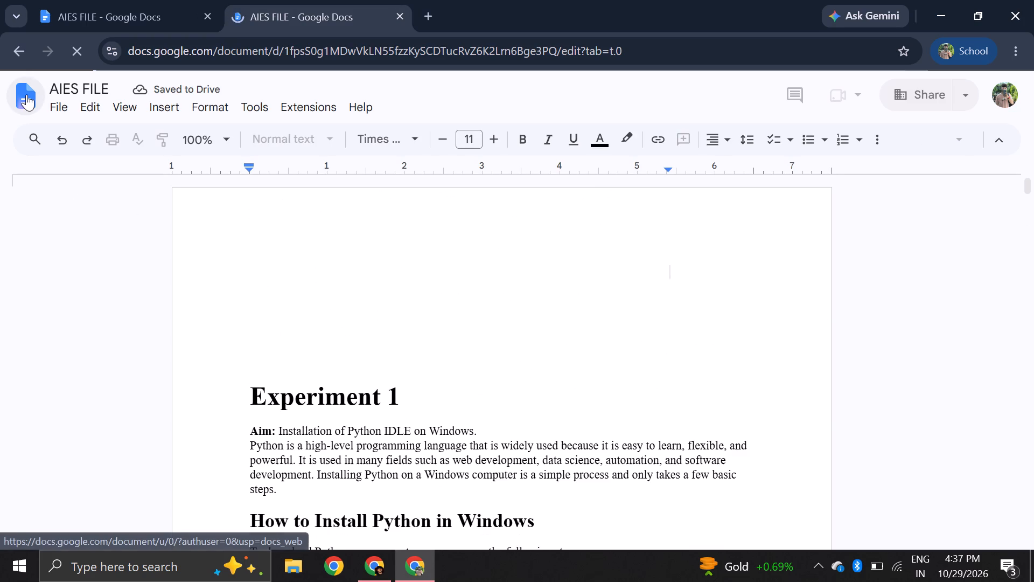
click(26, 94)
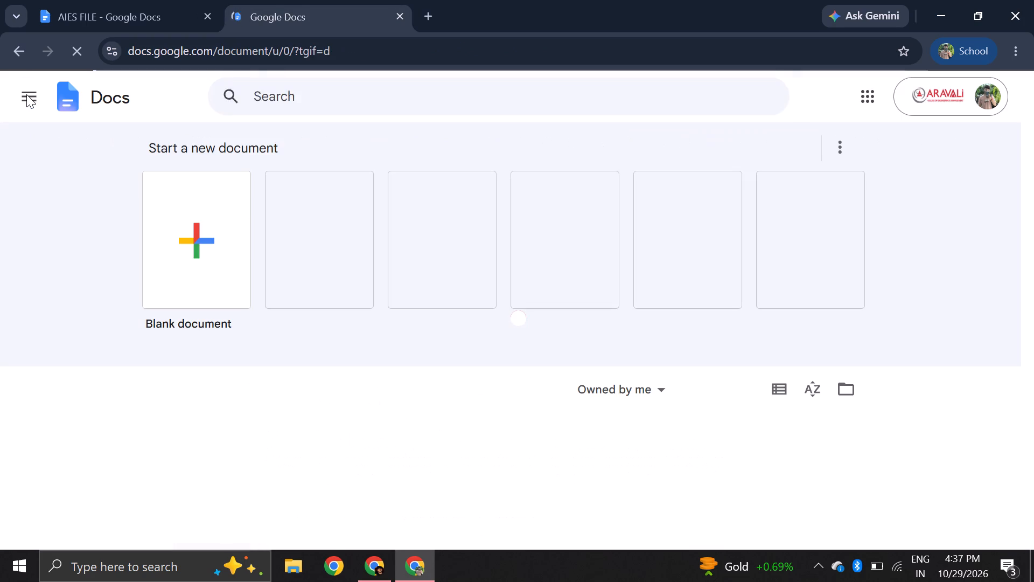
scroll(301, 320, down, 3)
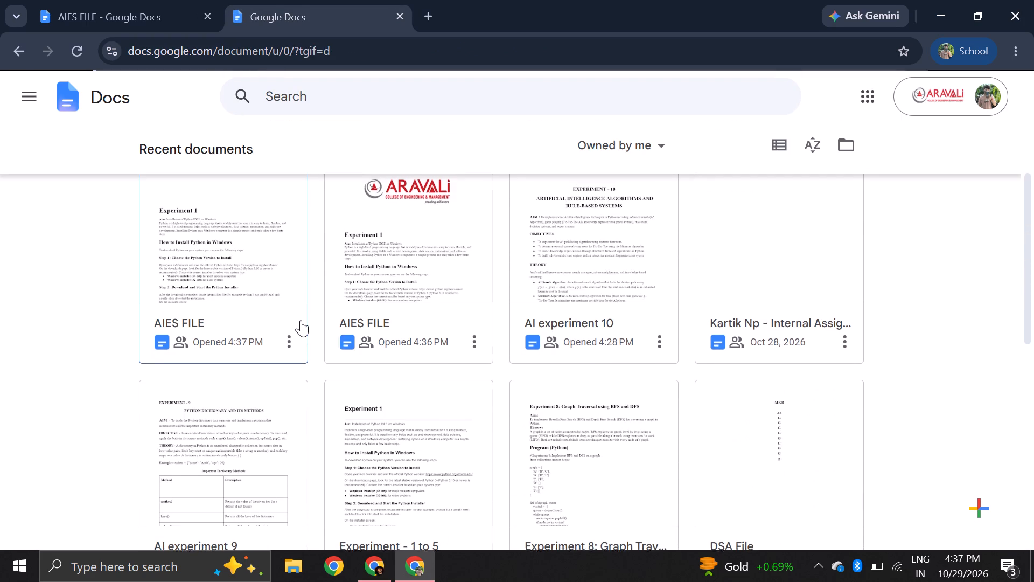
scroll(301, 320, down, 1)
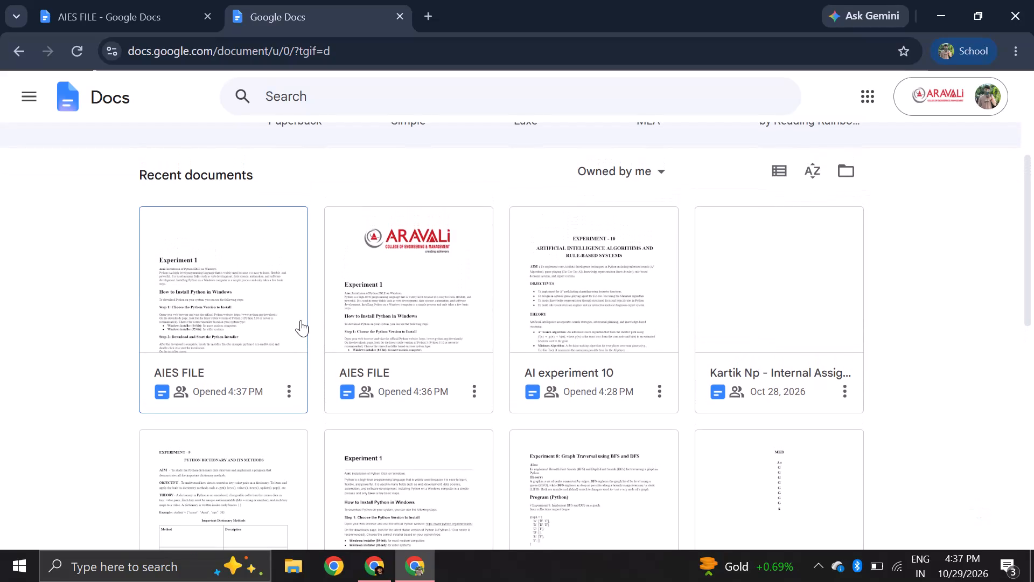
scroll(301, 320, down, 1)
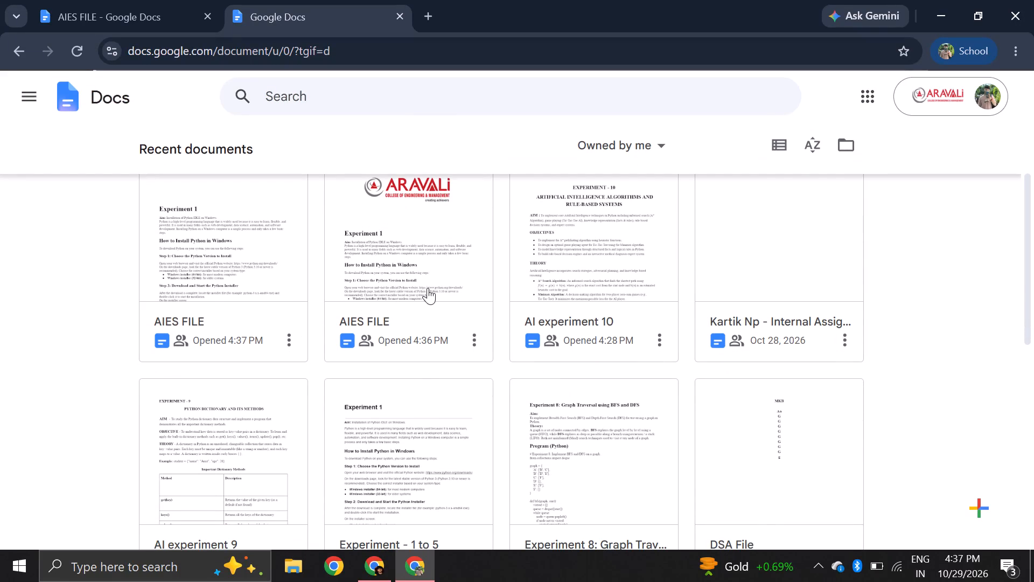
scroll(418, 217, down, 1)
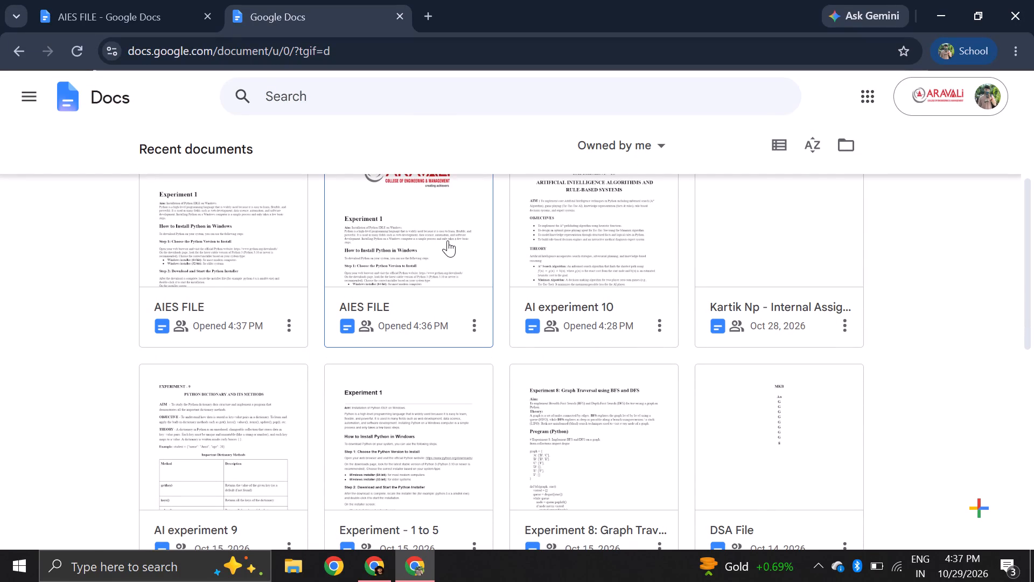
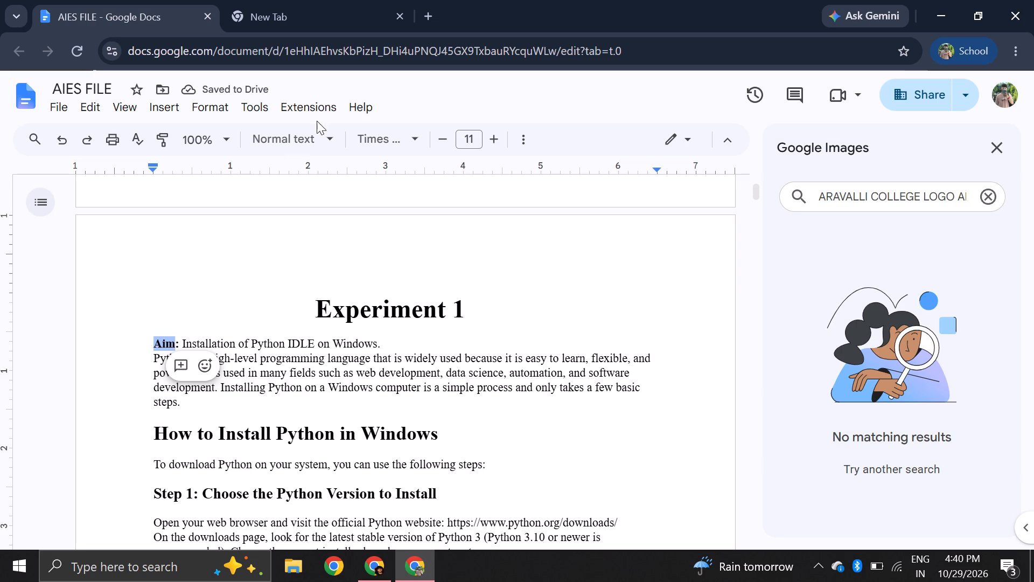
double_click(490, 140)
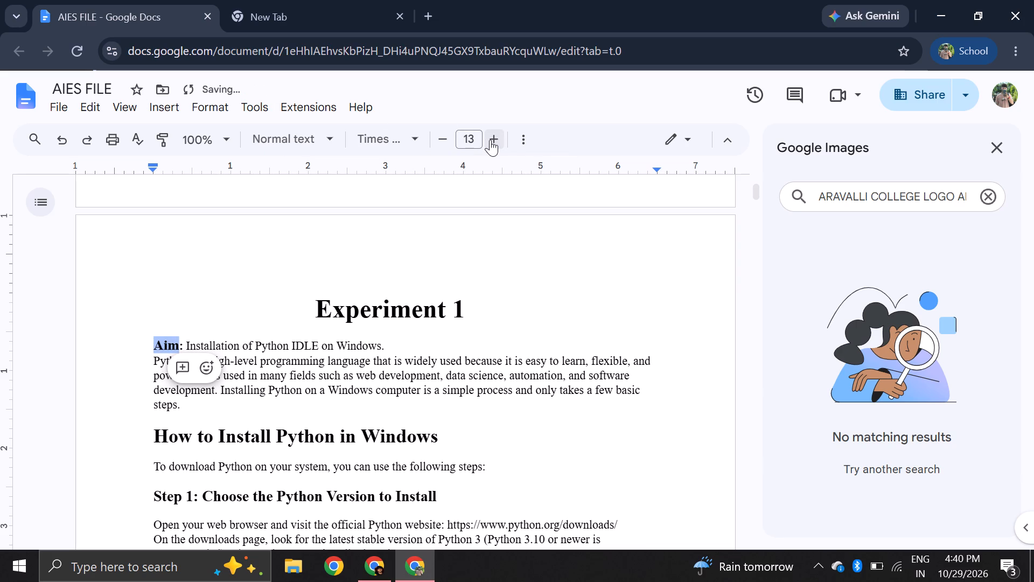
click(490, 140)
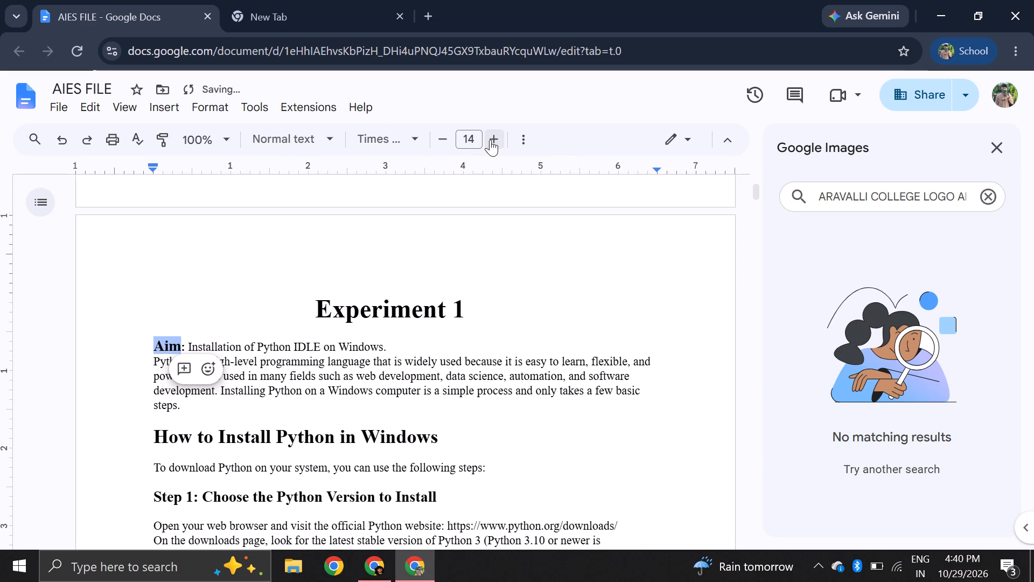
click(533, 147)
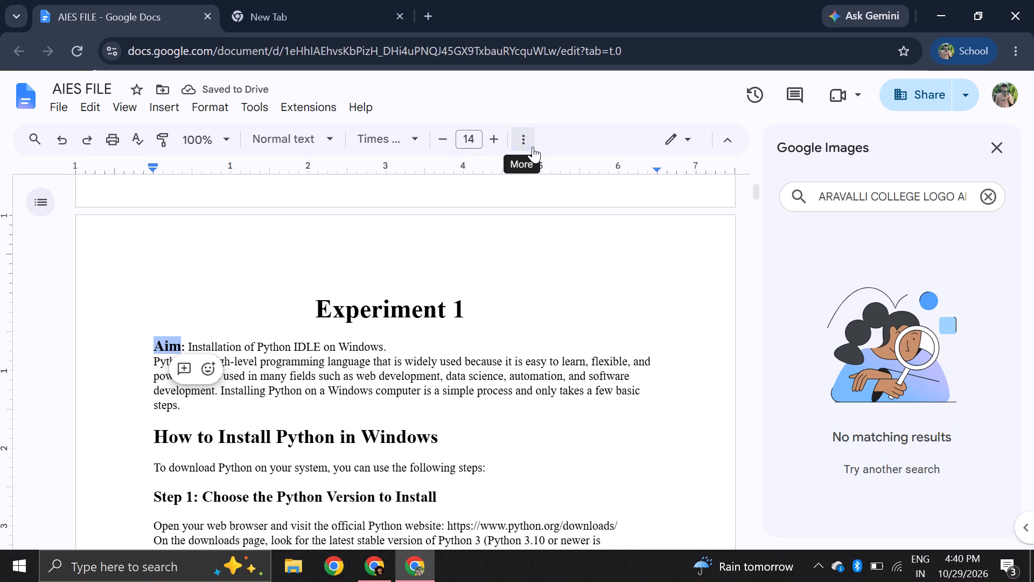
click(533, 147)
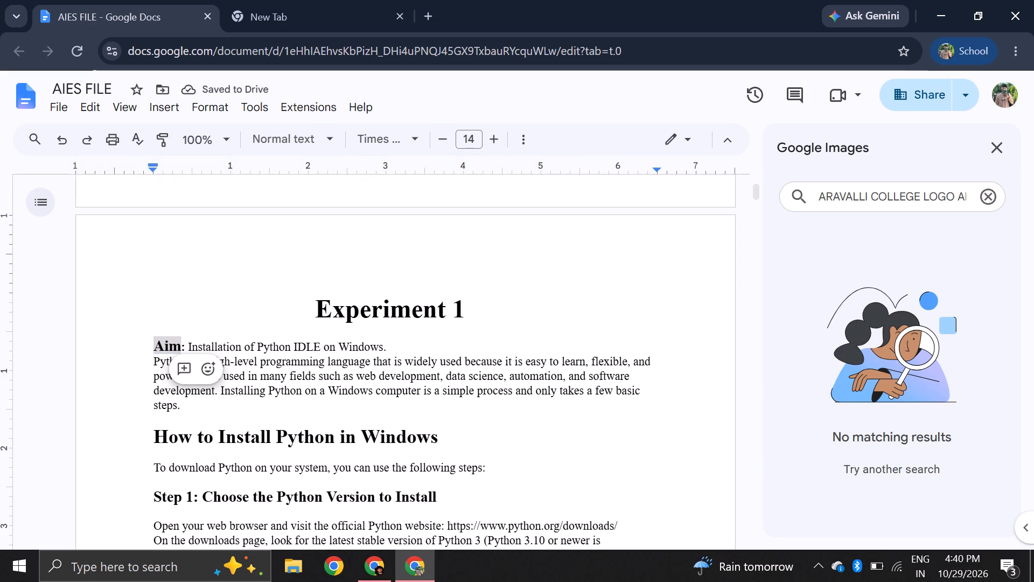
click(460, 226)
Open Google Docs in the blank tab, go to its home page, and continue from there to Google Drive.
scroll(466, 358, down, 1)
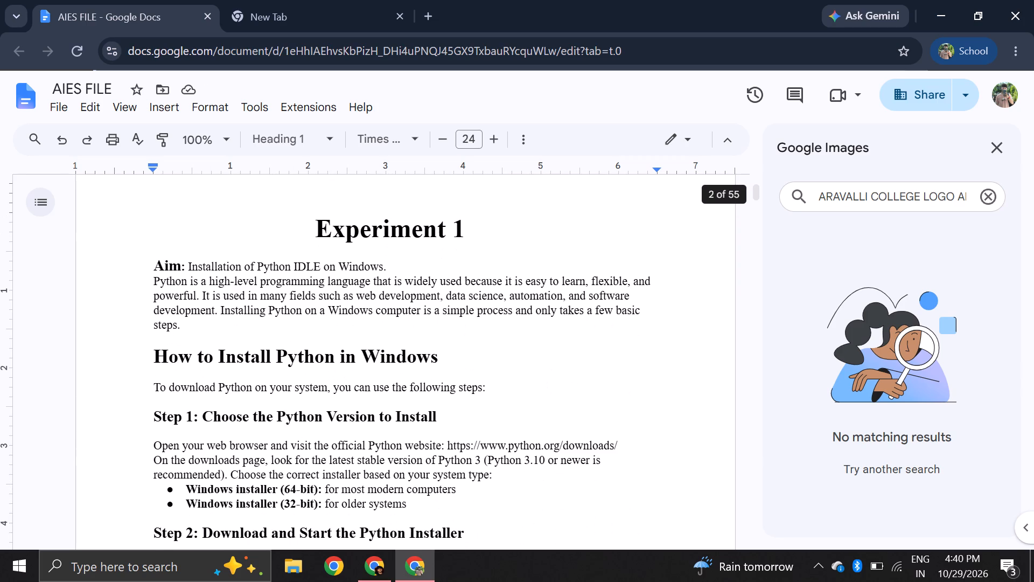
scroll(466, 358, down, 7)
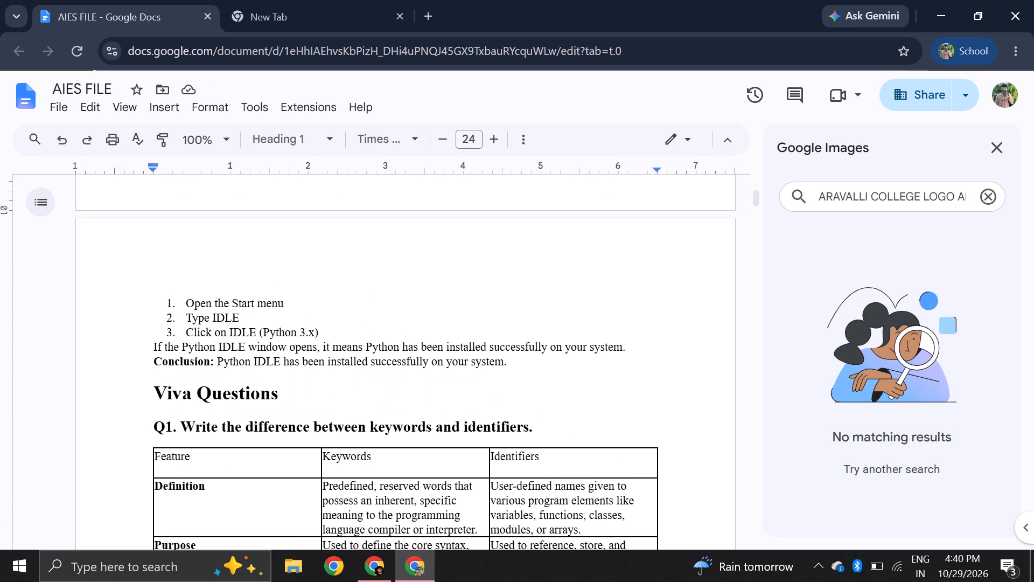
scroll(466, 358, up, 5)
scroll(439, 509, up, 10)
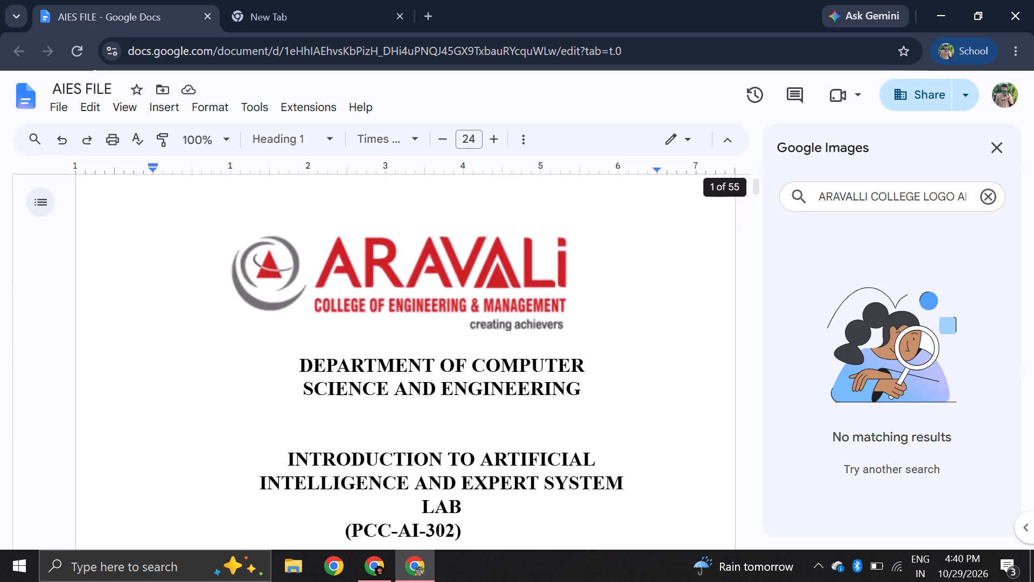
scroll(439, 509, down, 2)
click(311, 0)
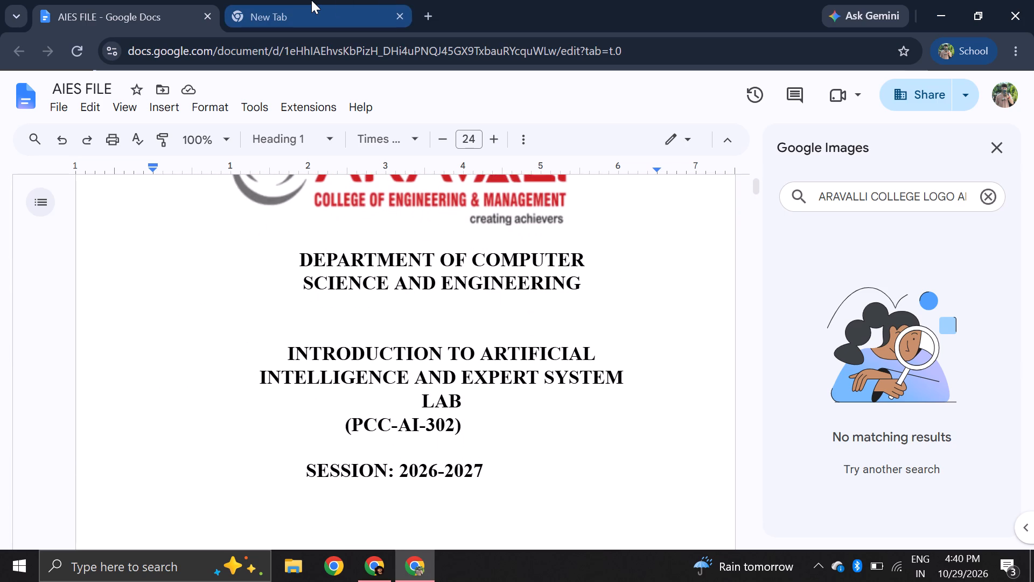
text(doc)
key(Return)
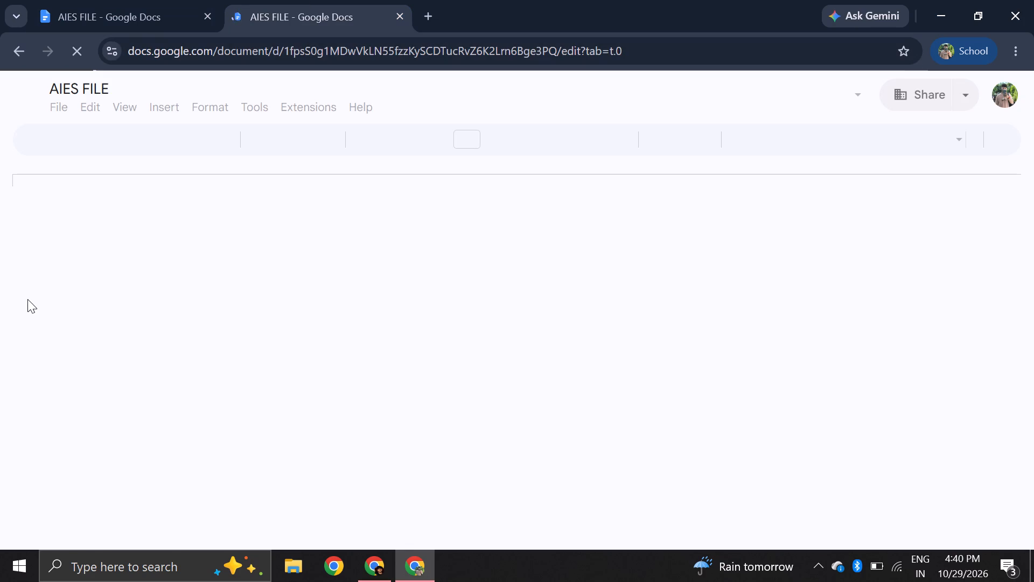
click(22, 91)
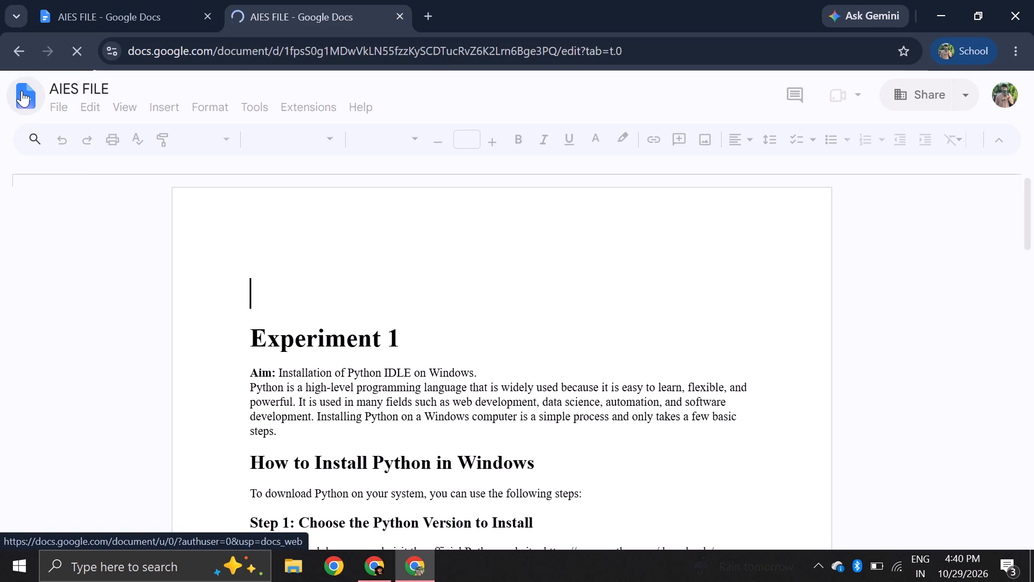
click(22, 91)
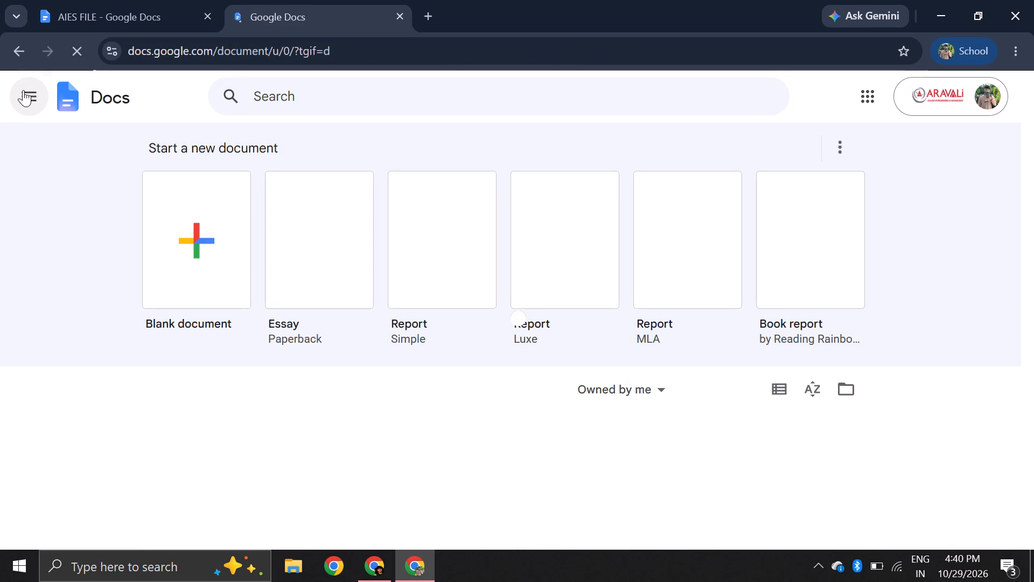
click(19, 99)
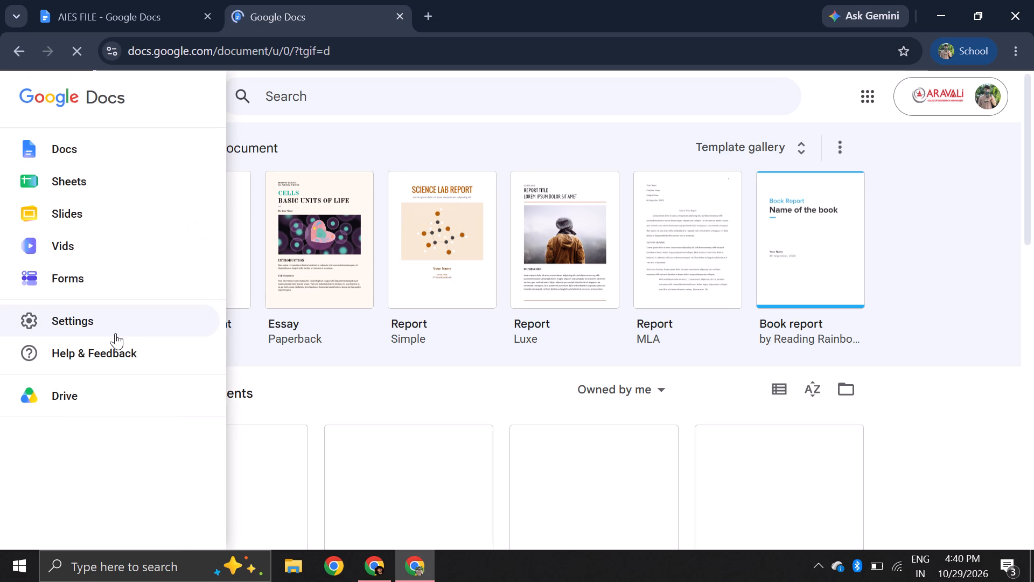
click(75, 385)
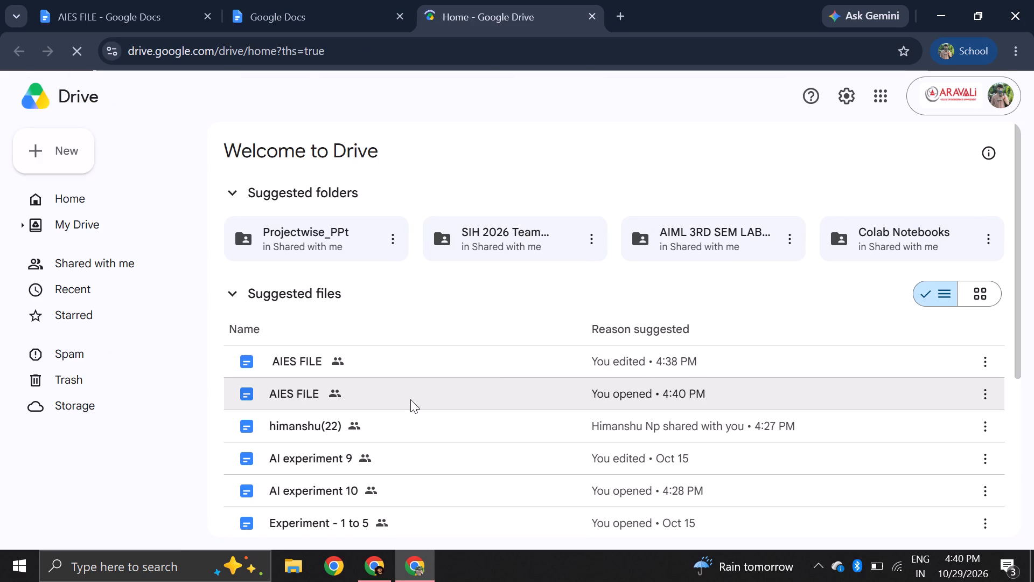
Open the shared document himanshu(22) from the suggested files in Drive.
click(399, 417)
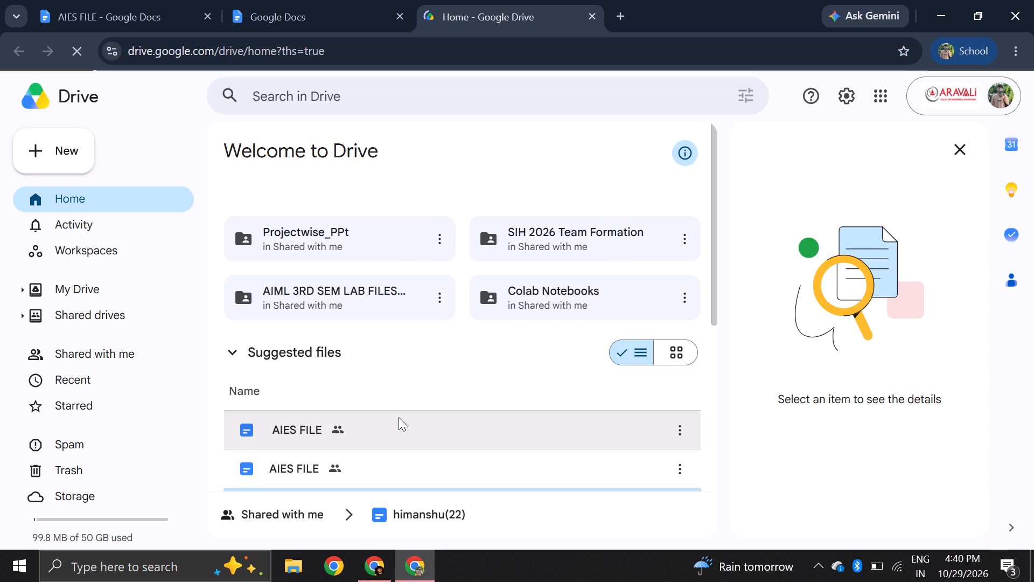
scroll(545, 401, down, 2)
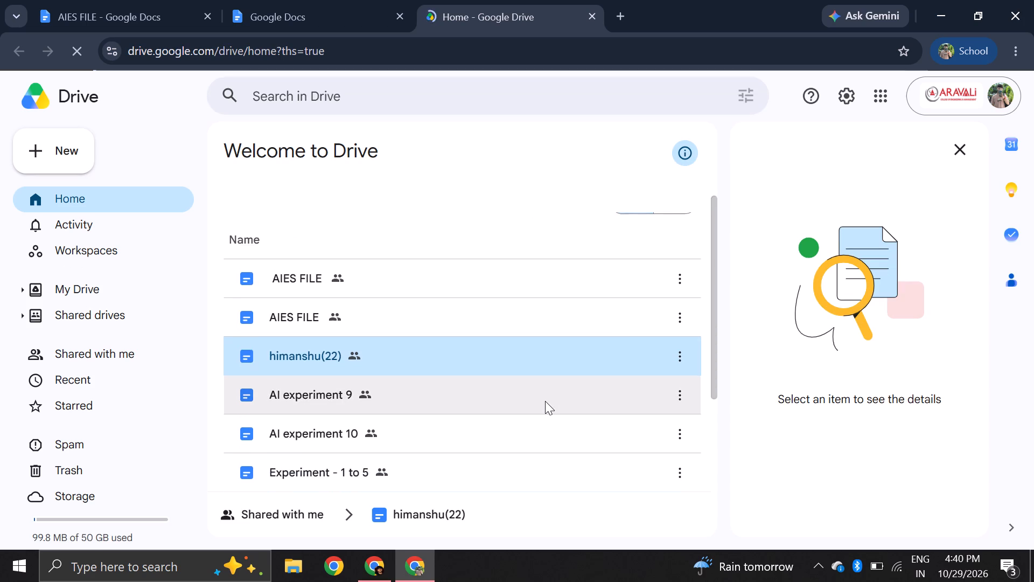
scroll(545, 401, down, 1)
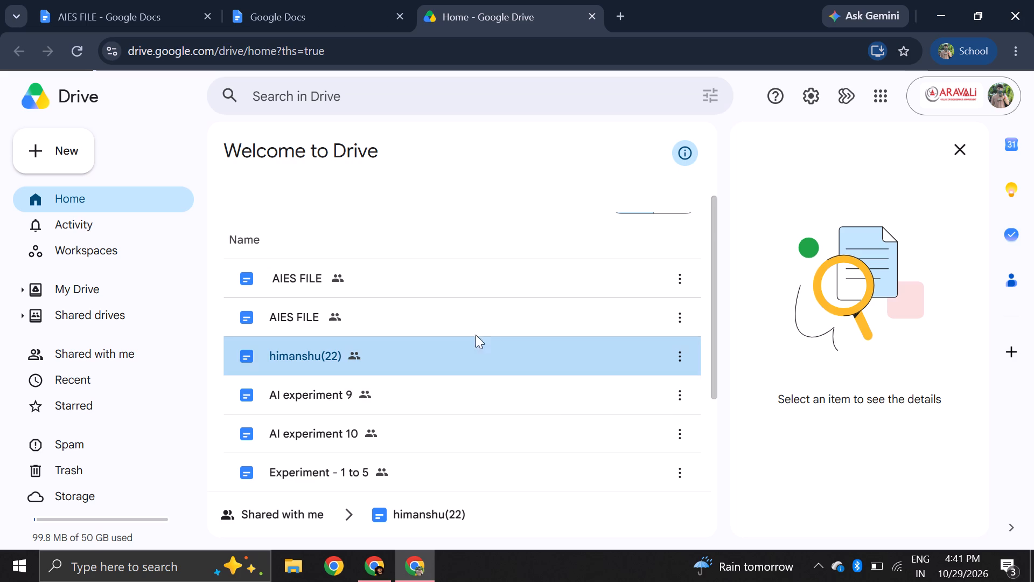
double_click(407, 353)
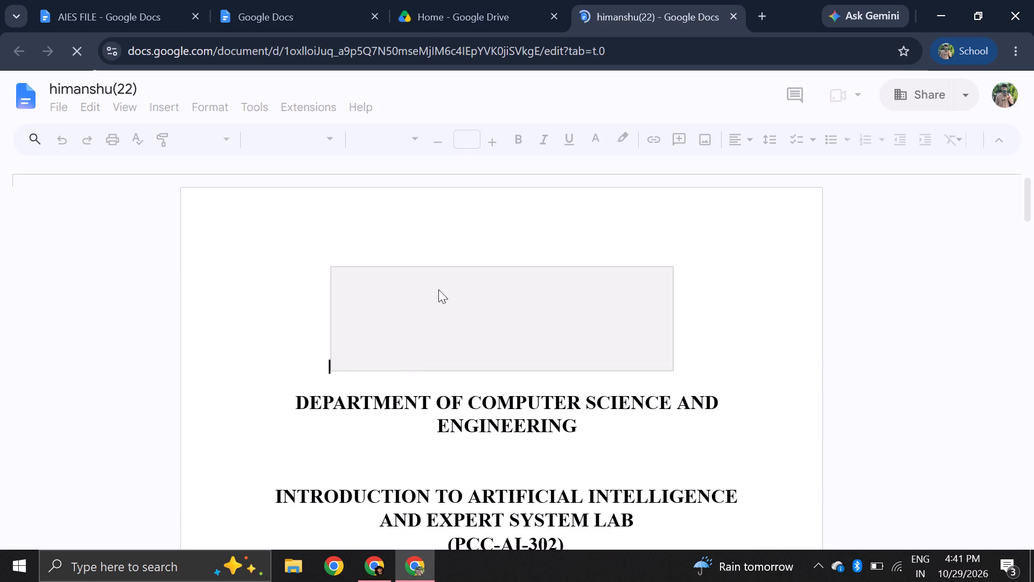
Examine the cover page of himanshu(22), including its college headings, session line and submission details.
scroll(438, 289, down, 8)
scroll(438, 289, up, 3)
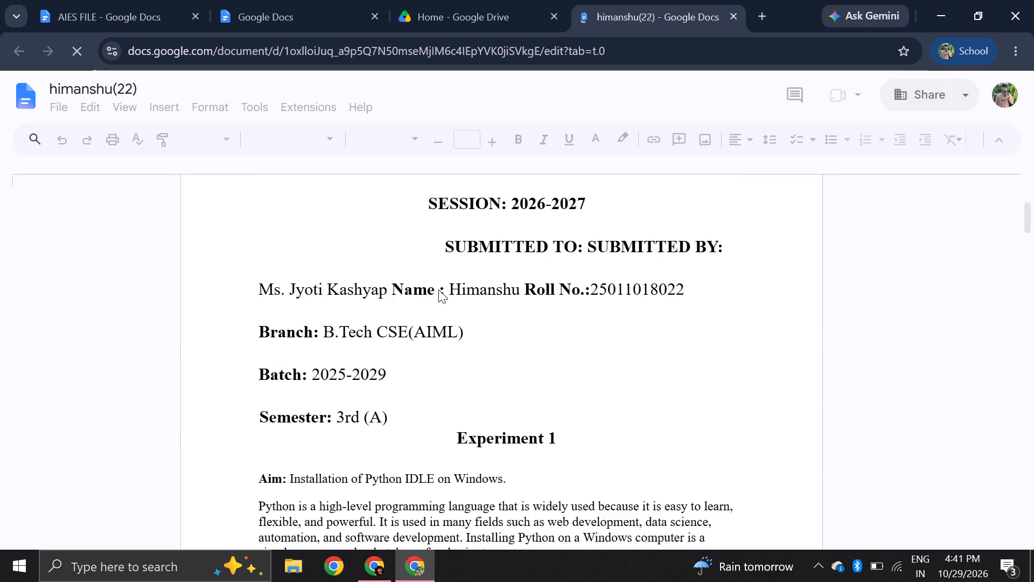
scroll(438, 289, up, 3)
scroll(438, 289, down, 1)
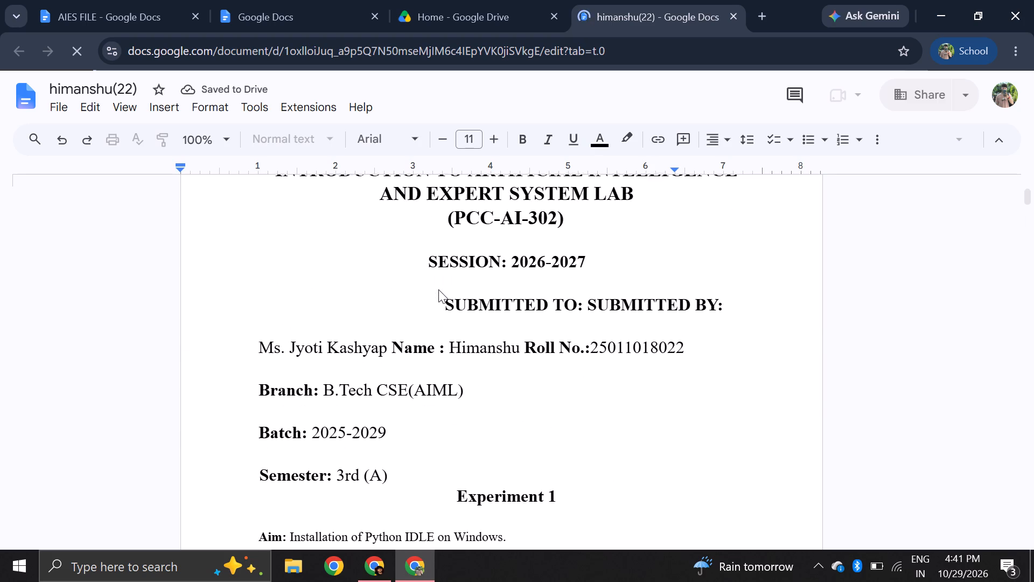
scroll(438, 289, down, 1)
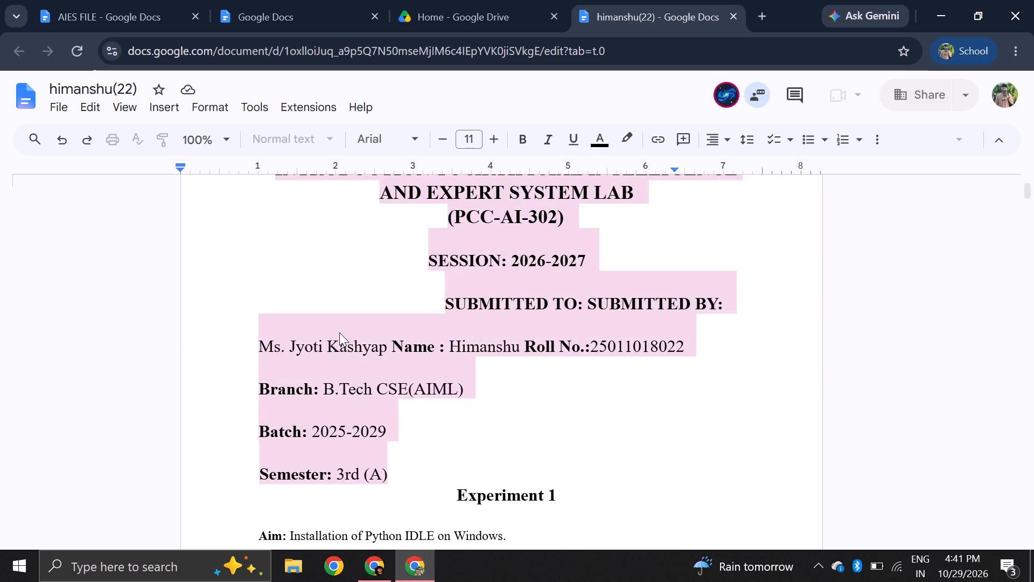
click(438, 294)
drag(438, 294, 477, 308)
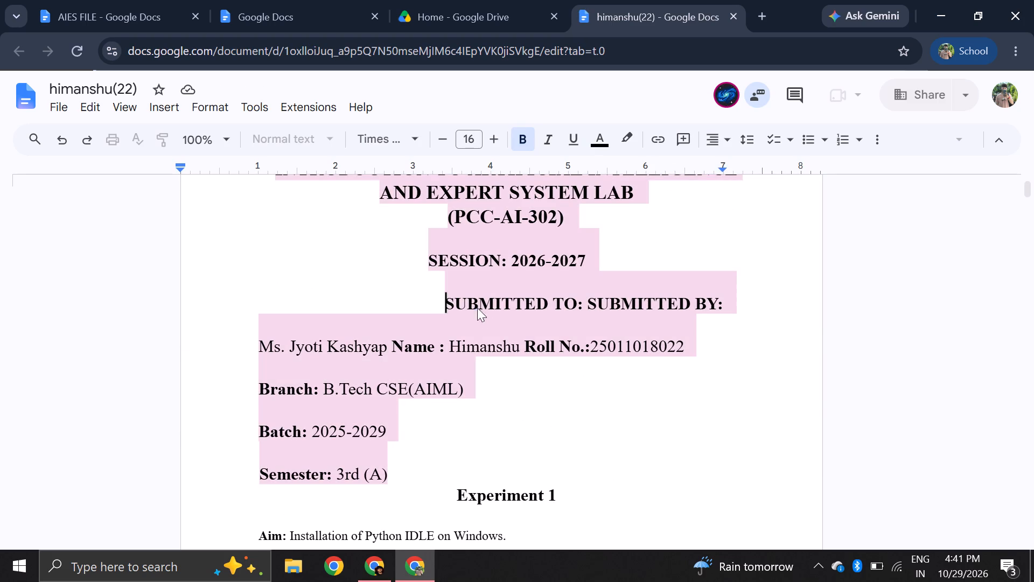
drag(477, 308, 537, 433)
click(537, 433)
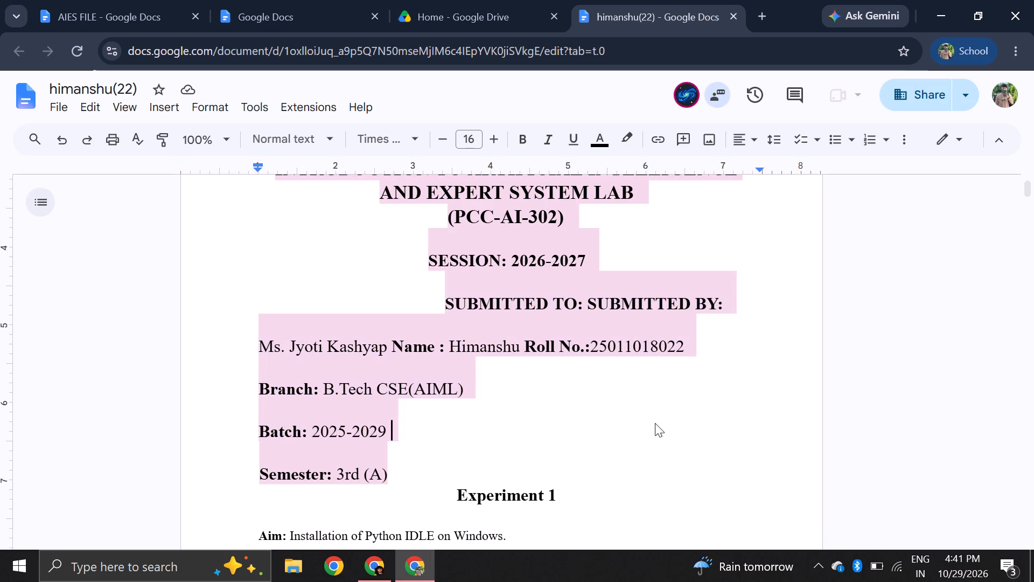
click(684, 423)
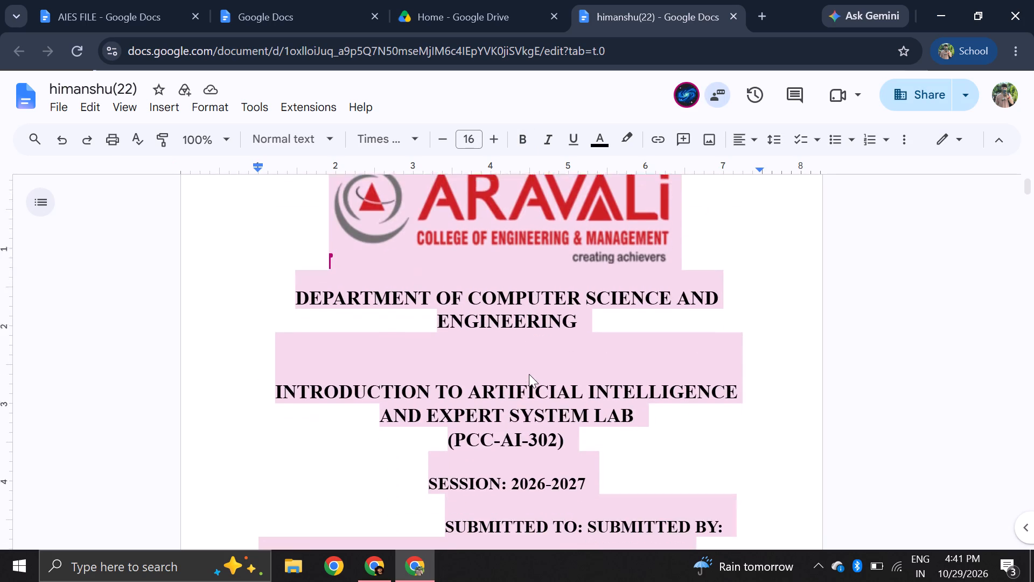
scroll(529, 374, down, 2)
drag(434, 431, 277, 225)
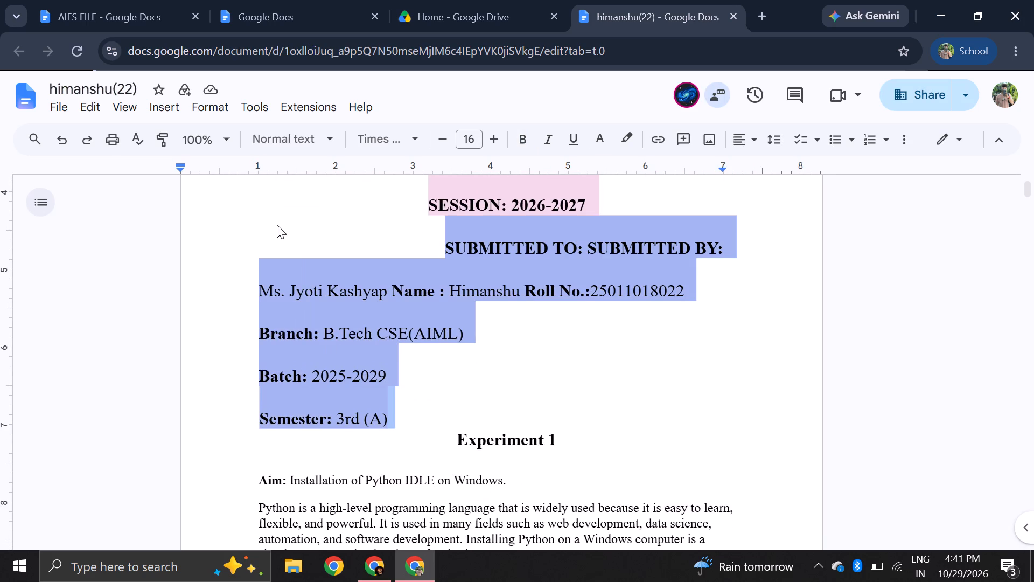
Copy the selected submission details block from himanshu(22) and paste it below the session line on the AIES FILE cover page.
key(ctrl+c)
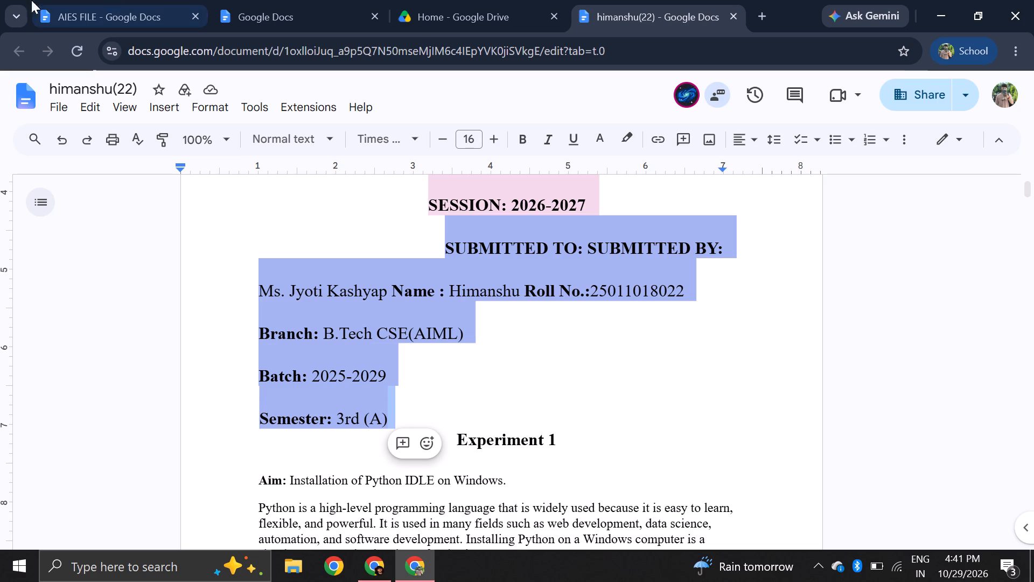
click(58, 13)
scroll(294, 365, down, 2)
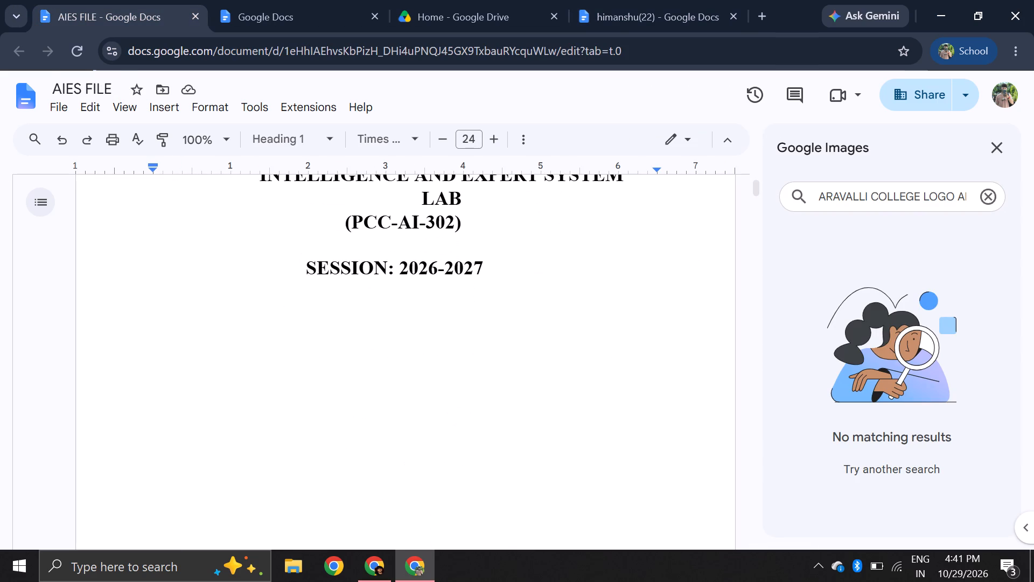
click(288, 276)
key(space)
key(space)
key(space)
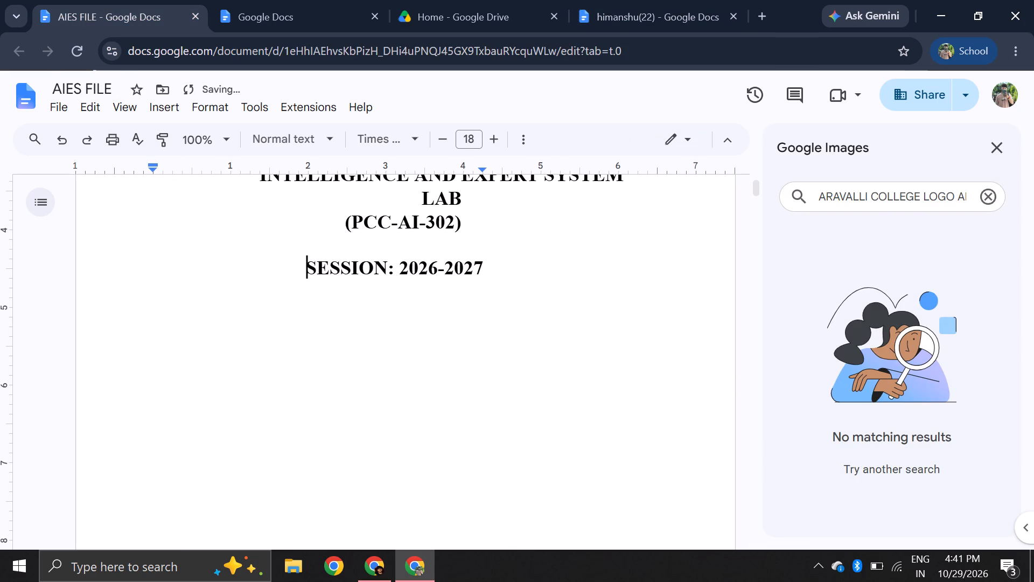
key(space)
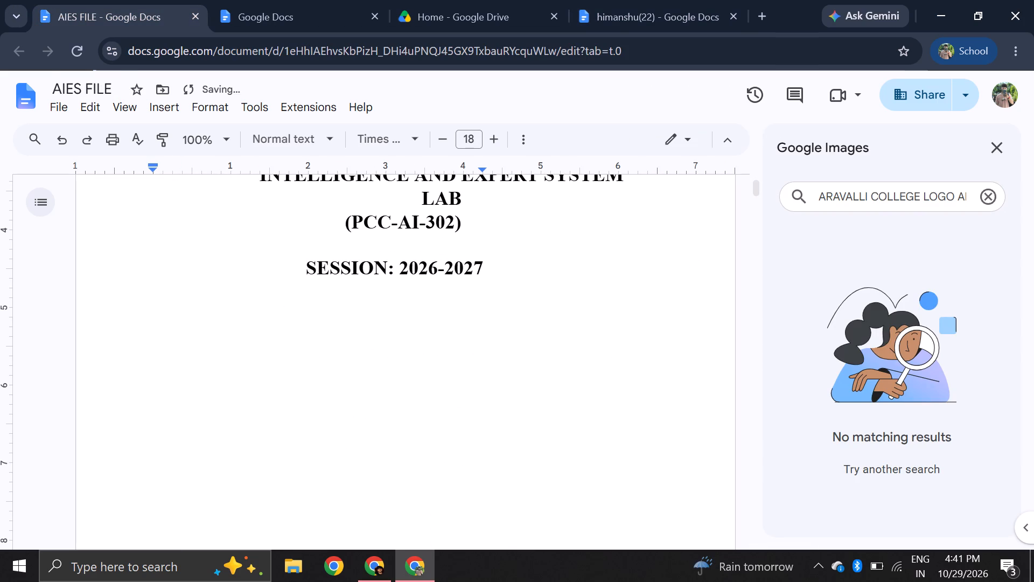
scroll(297, 276, up, 1)
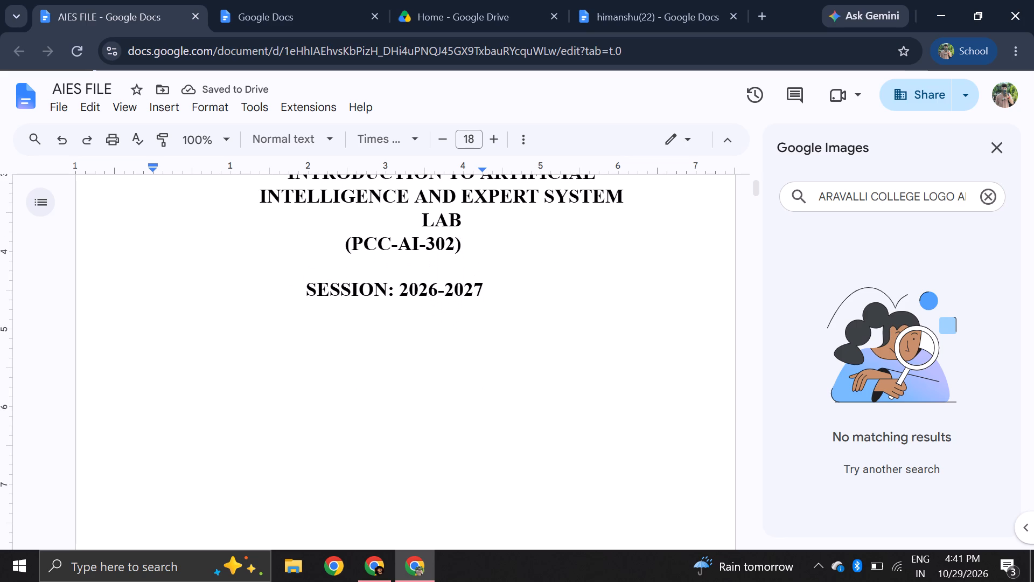
click(142, 357)
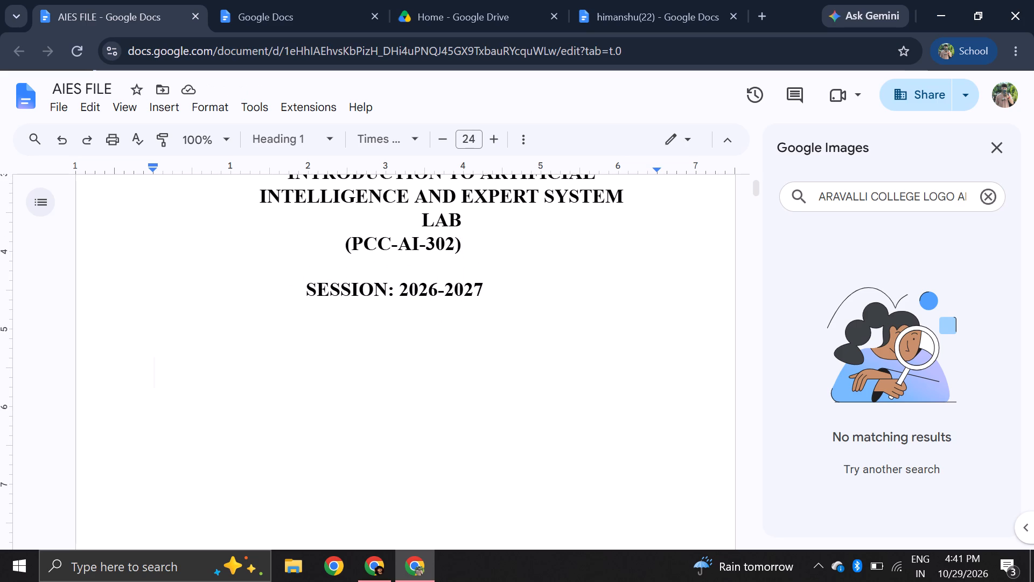
key(ctrl+v)
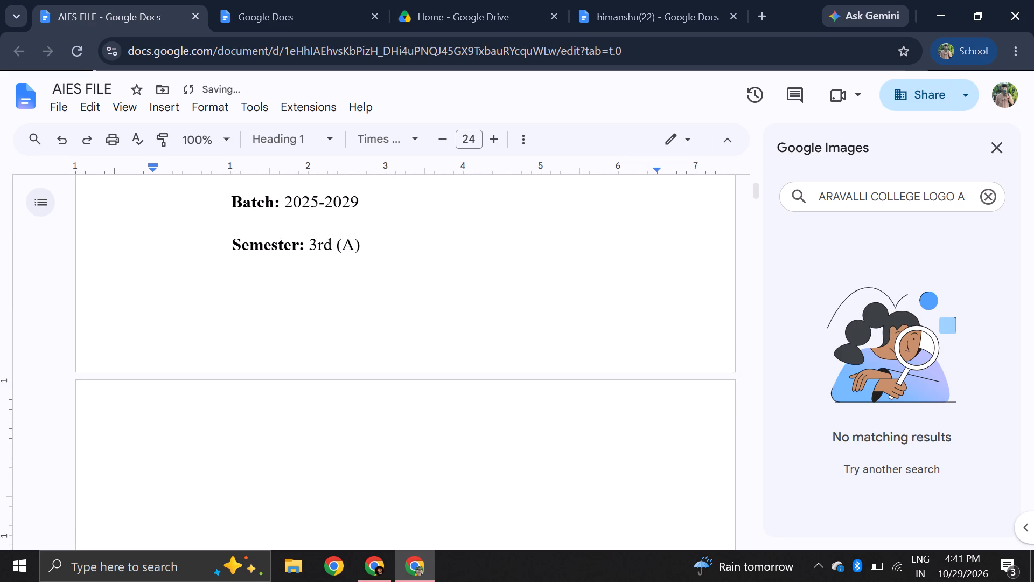
Bring the SUBMITTED TO line to the left margin and add a wide gap before SUBMITTED BY.
scroll(151, 378, up, 3)
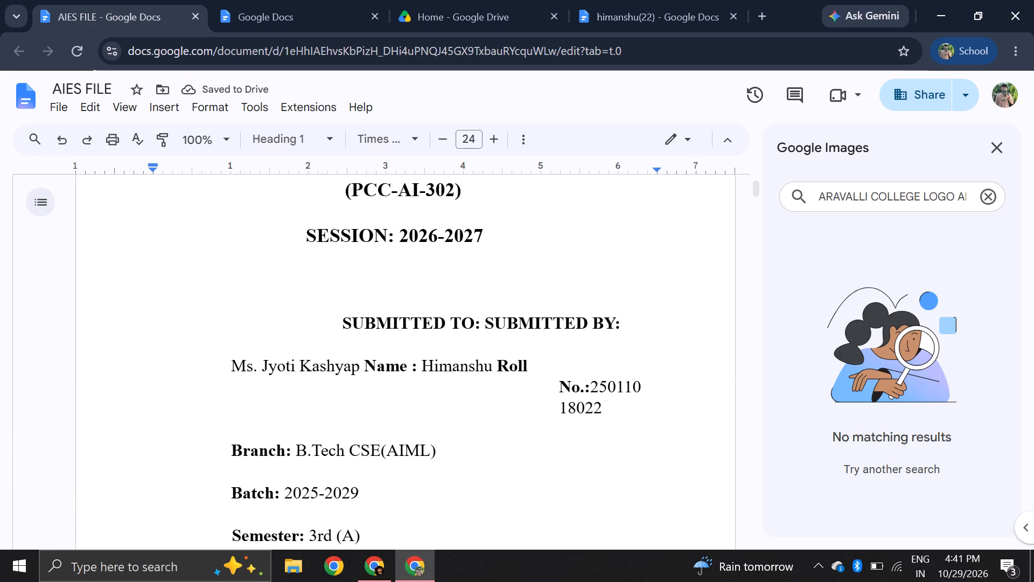
scroll(151, 378, up, 1)
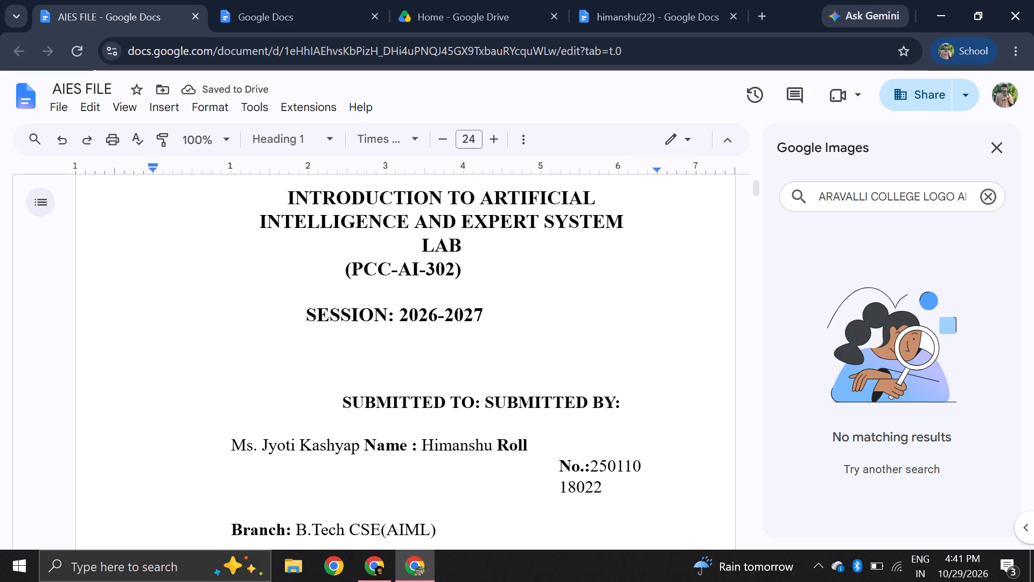
click(339, 399)
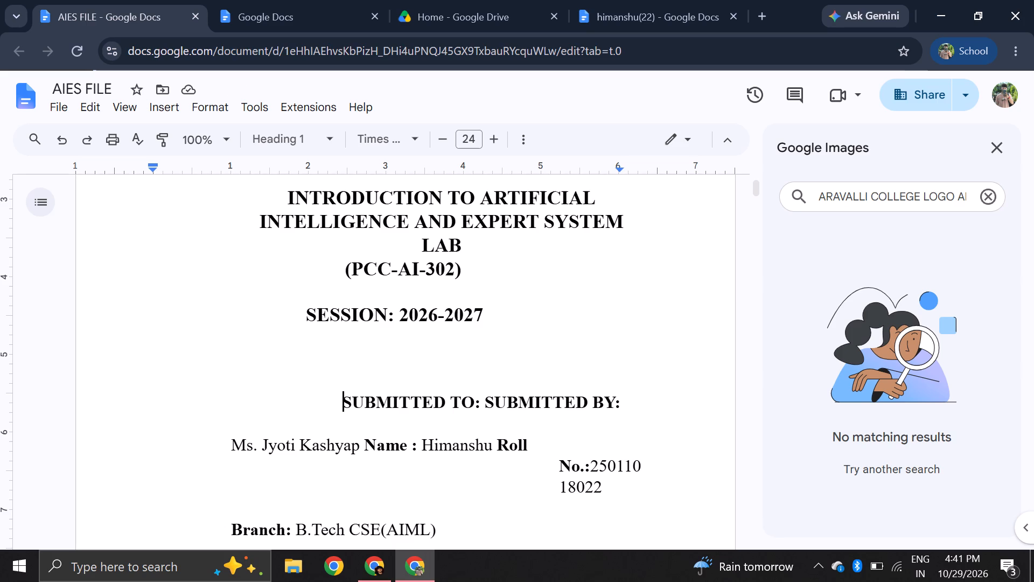
key(BackSpace)
key(BackSpace)
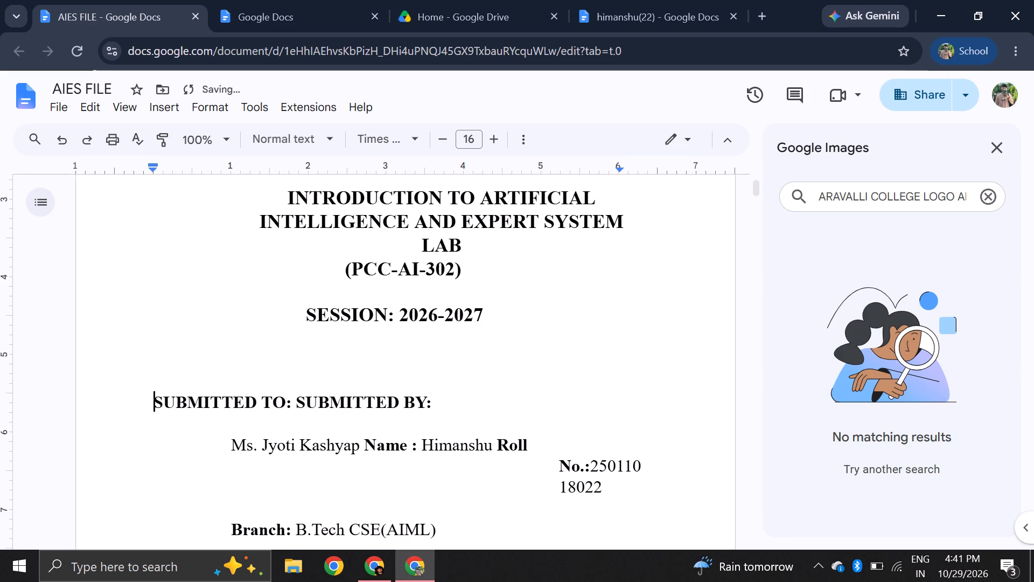
click(291, 398)
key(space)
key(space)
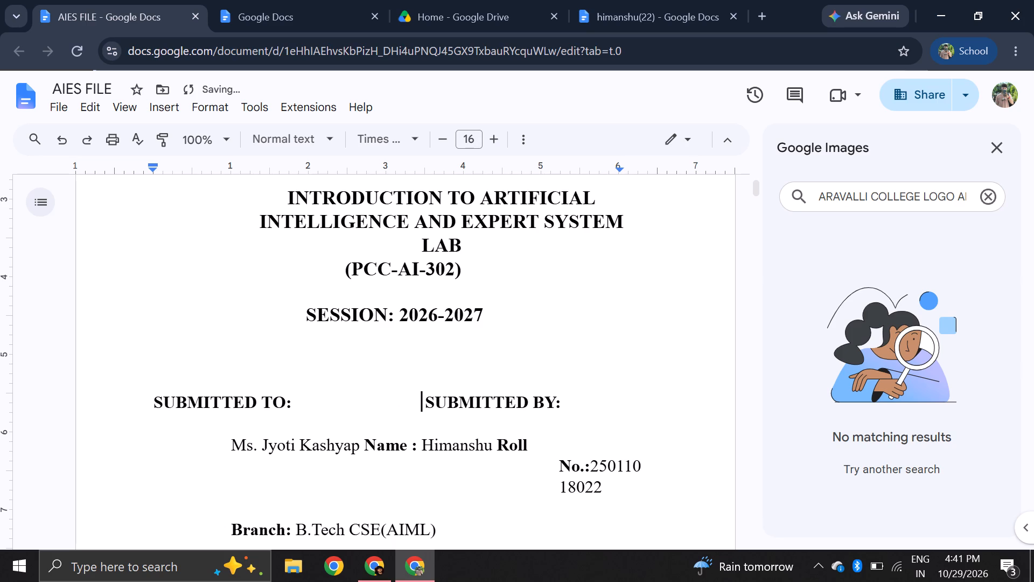
Move the teacher's name from the line below to directly after SUBMITTED TO.
drag(355, 449, 222, 448)
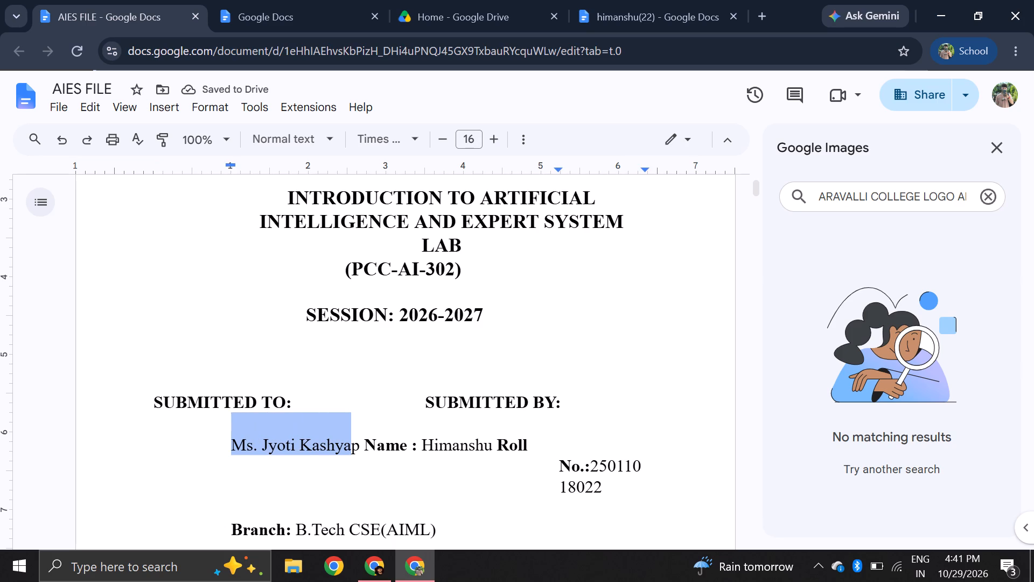
key(ctrl+c)
key(ctrl+x)
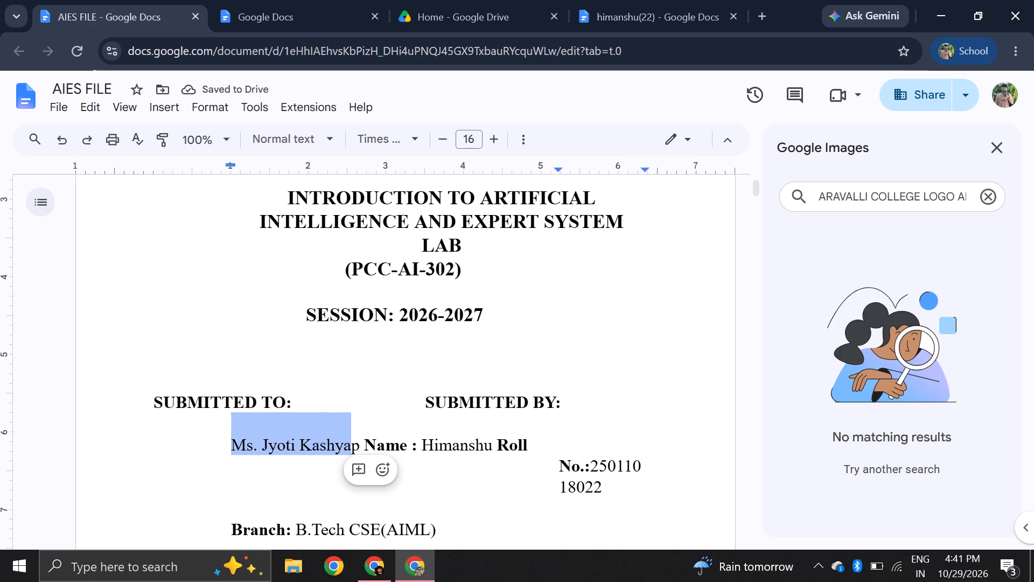
click(306, 400)
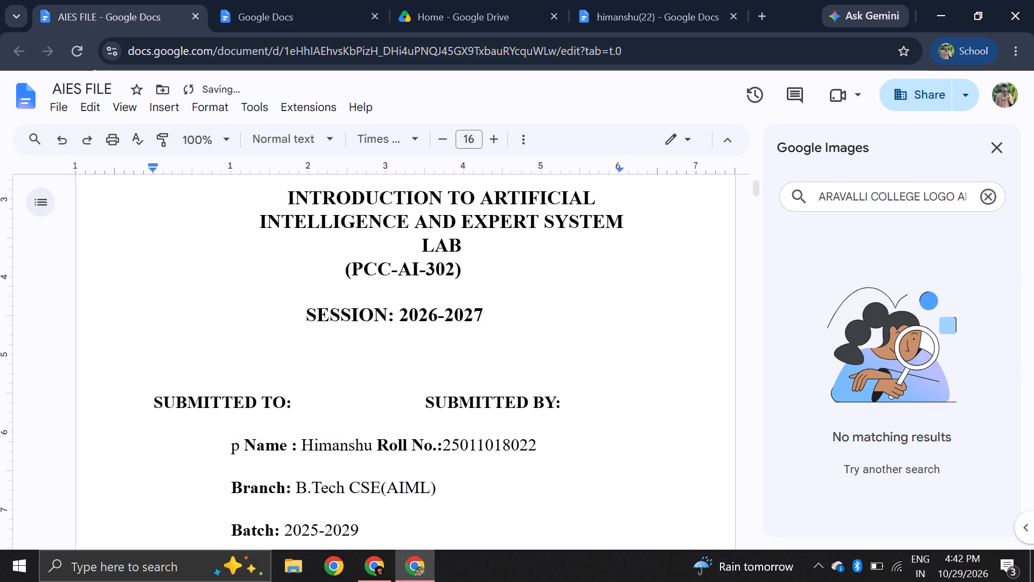
key(BackSpace)
key(ctrl+v)
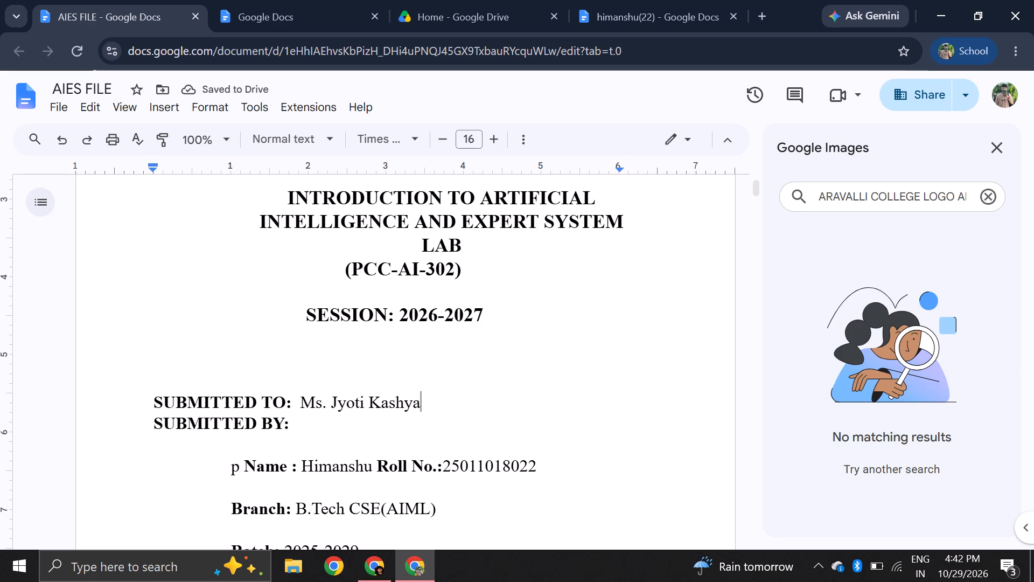
Move the SUBMITTED BY label up onto the SUBMITTED TO line, a few spaces after the teacher's name.
drag(151, 429, 294, 414)
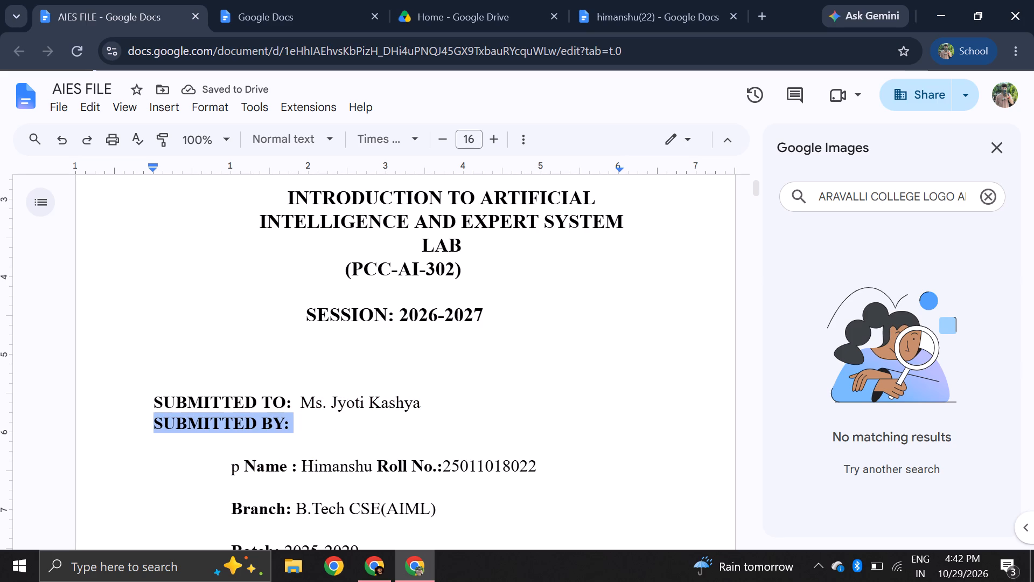
drag(294, 414, 296, 419)
key(ctrl+x)
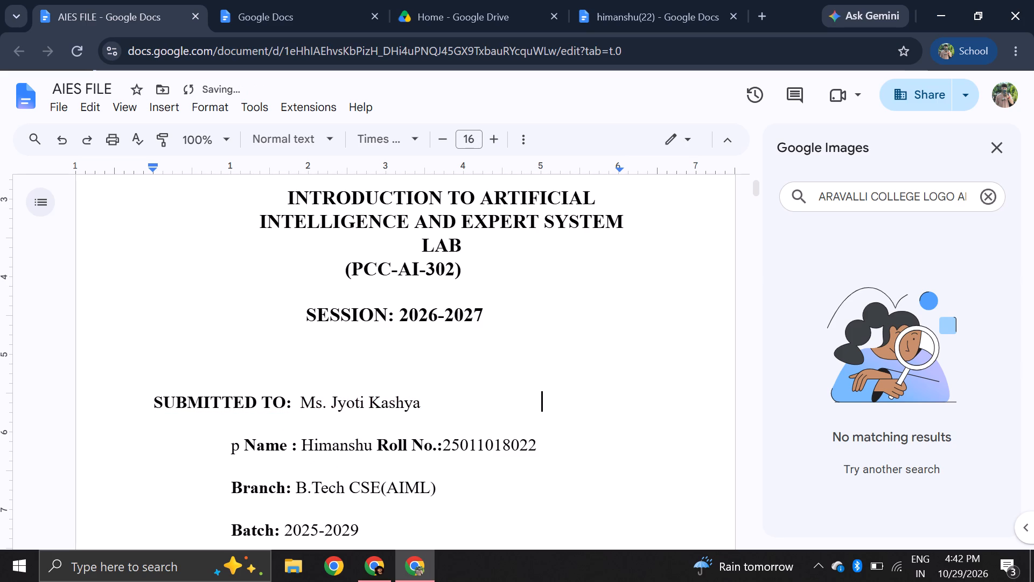
key(ctrl+v)
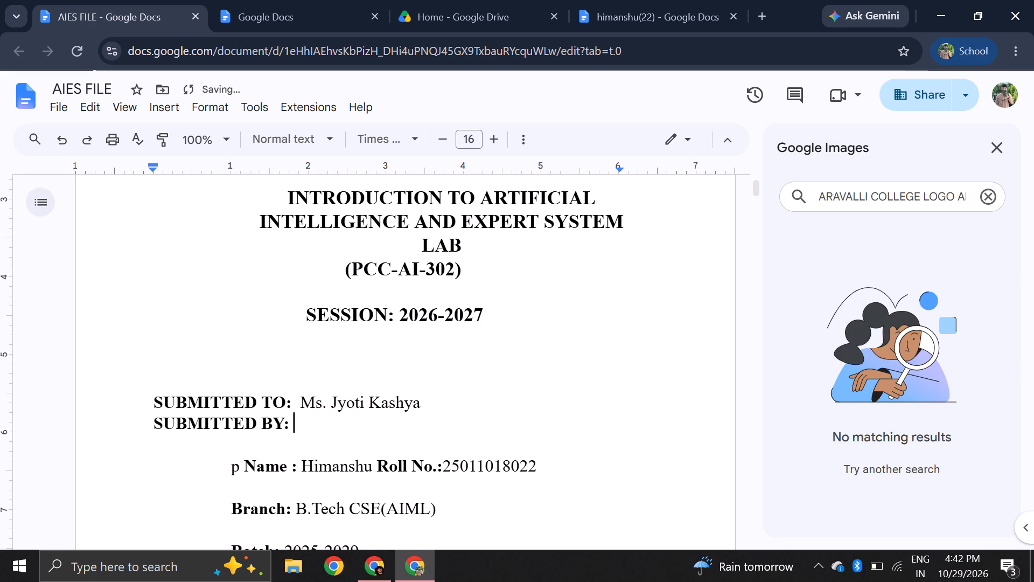
key(ctrl+x)
drag(354, 429, 146, 429)
key(ctrl+x)
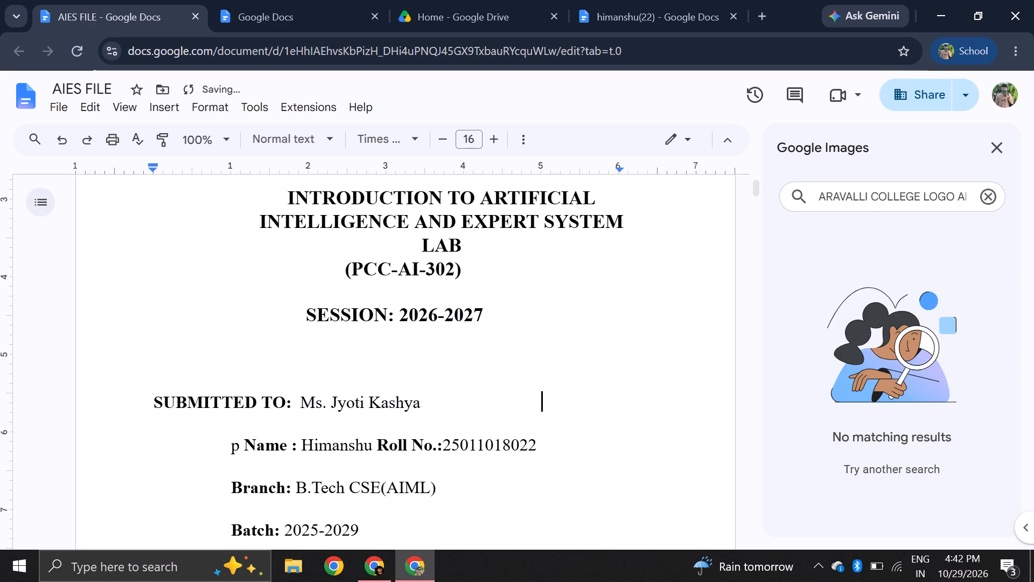
click(433, 405)
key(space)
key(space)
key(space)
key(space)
key(ctrl+v)
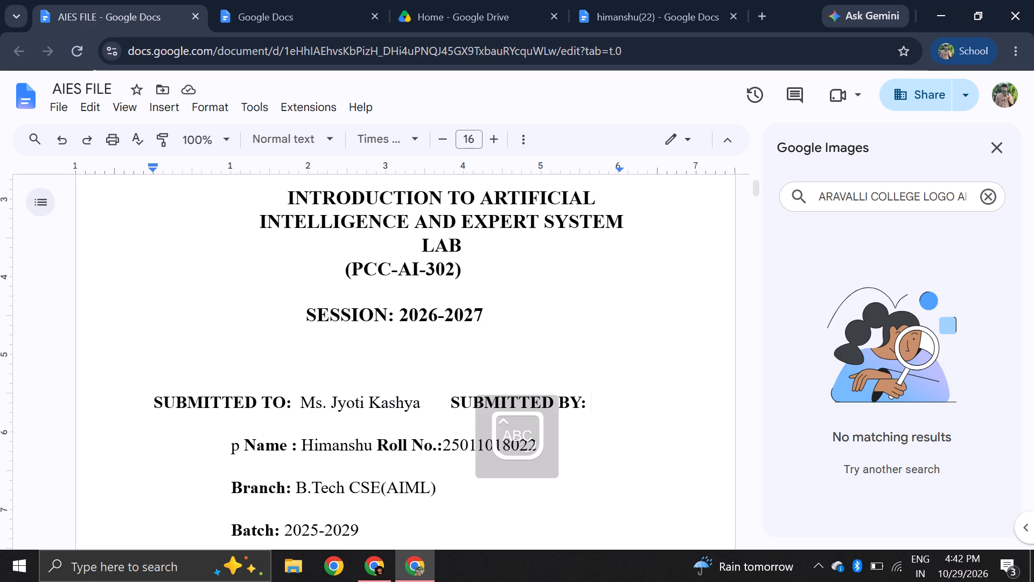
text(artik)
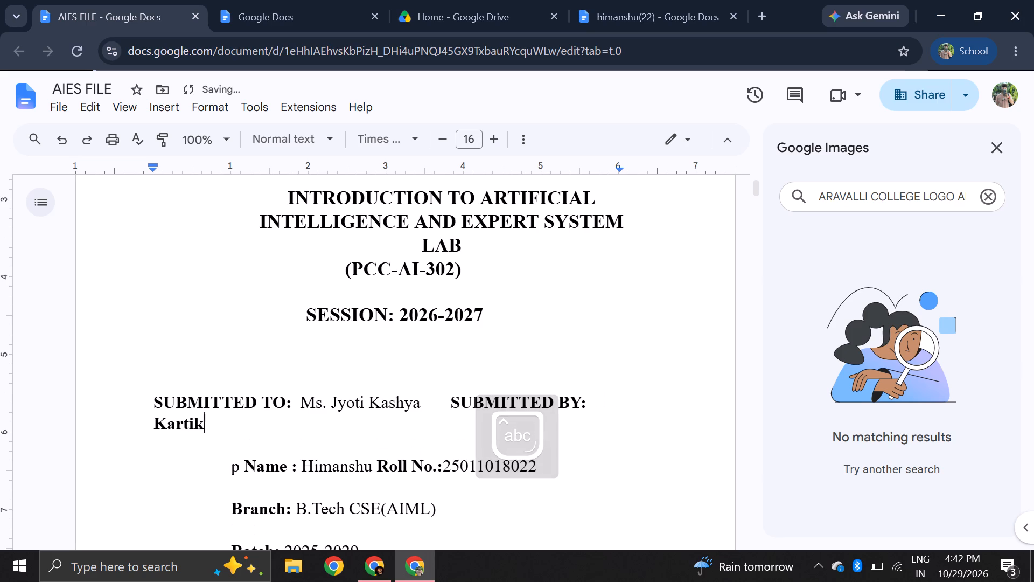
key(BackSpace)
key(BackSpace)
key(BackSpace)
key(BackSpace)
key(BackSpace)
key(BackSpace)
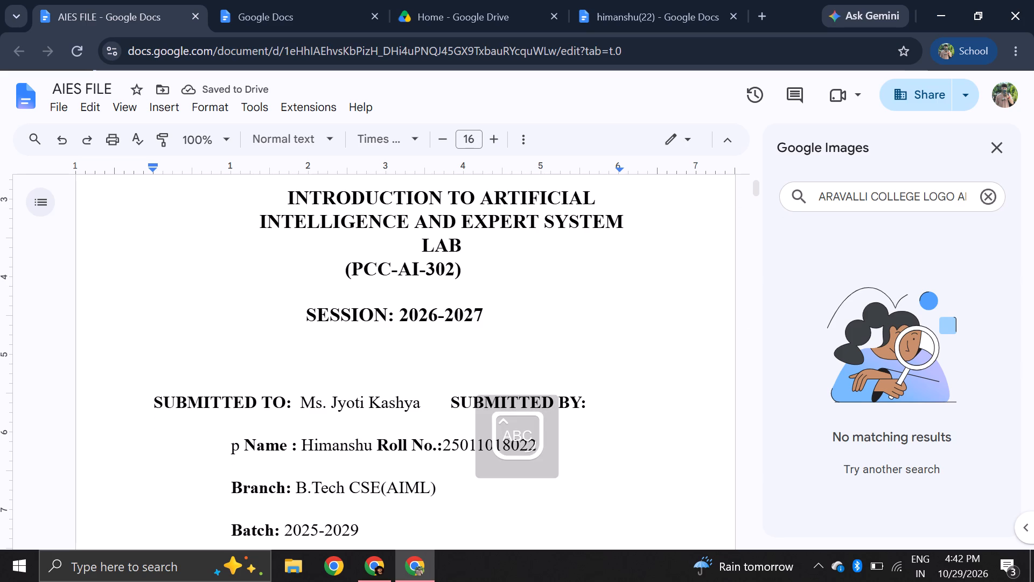
Move the student's name from the Name field to directly after the SUBMITTED BY label.
drag(296, 446, 343, 442)
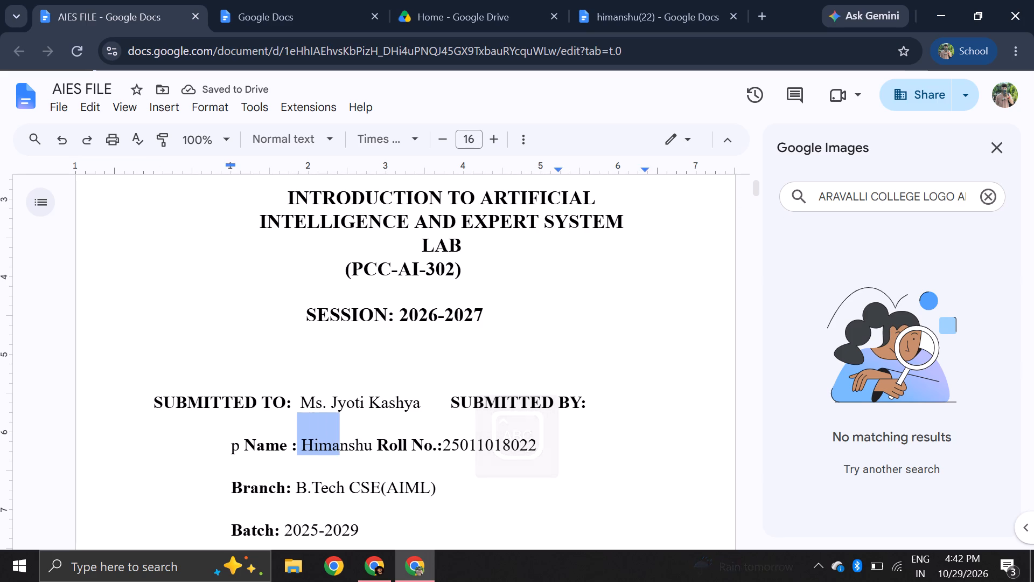
drag(343, 442, 381, 445)
key(ctrl+x)
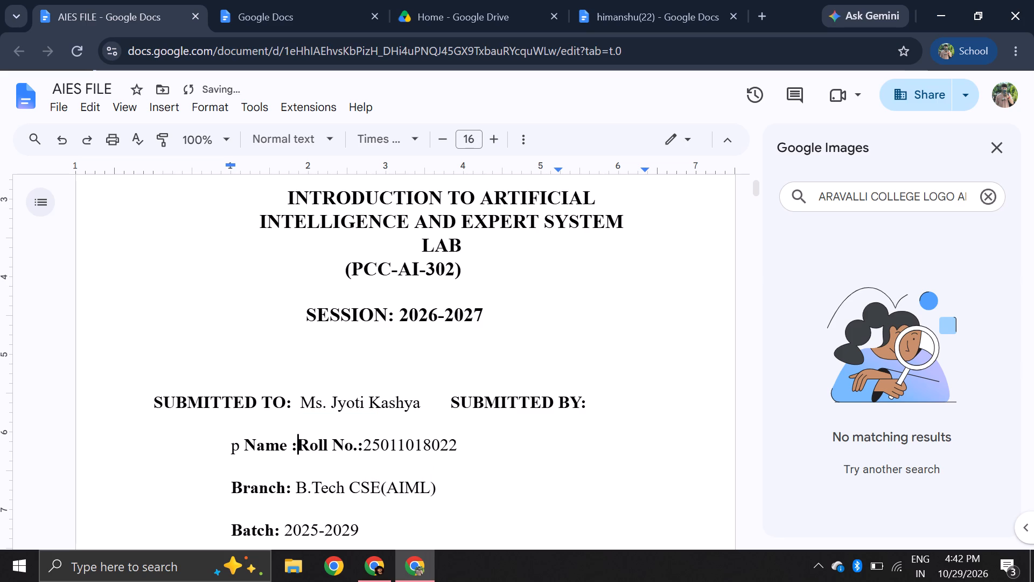
click(603, 404)
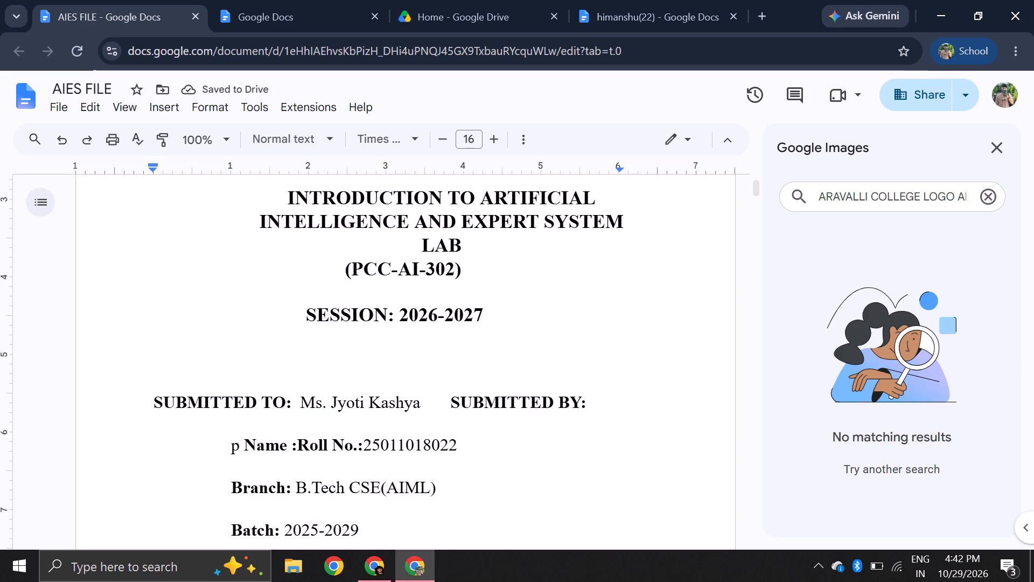
key(BackSpace)
key(ctrl+v)
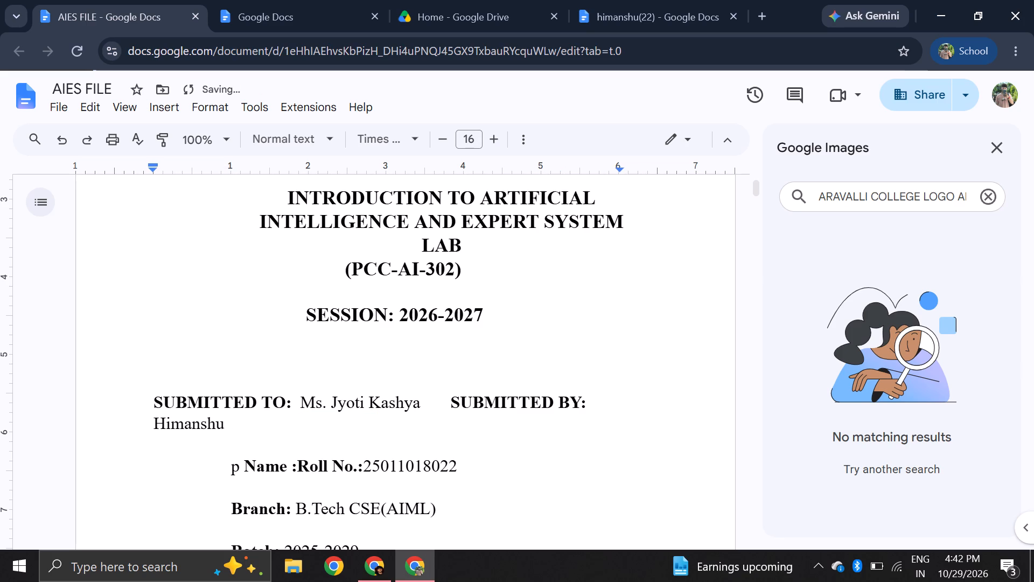
Put SUBMITTED BY and its name on a separate line below SUBMITTED TO, flush with the left margin.
click(142, 399)
key(BackSpace)
key(Return)
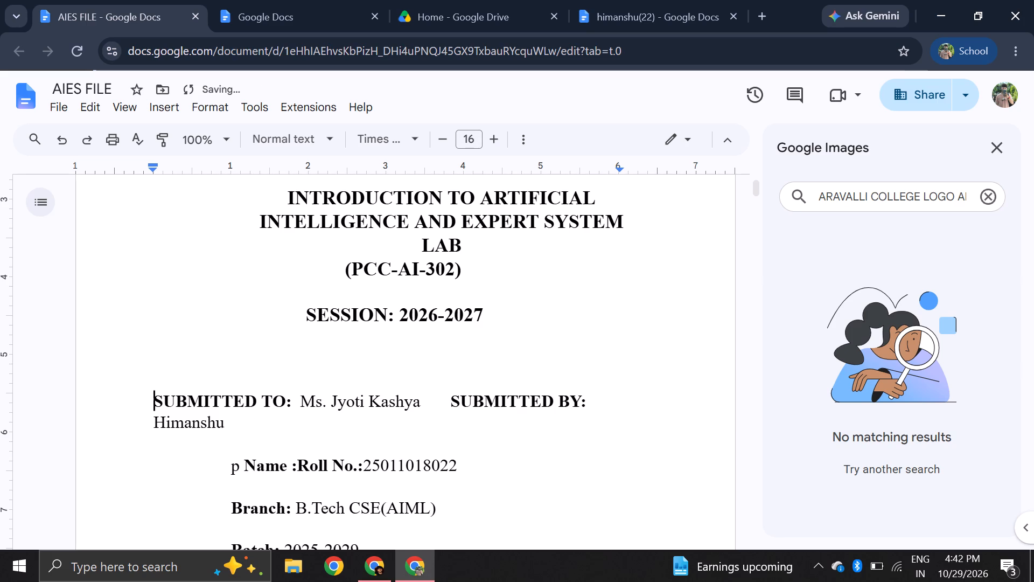
click(438, 403)
key(Return)
key(BackSpace)
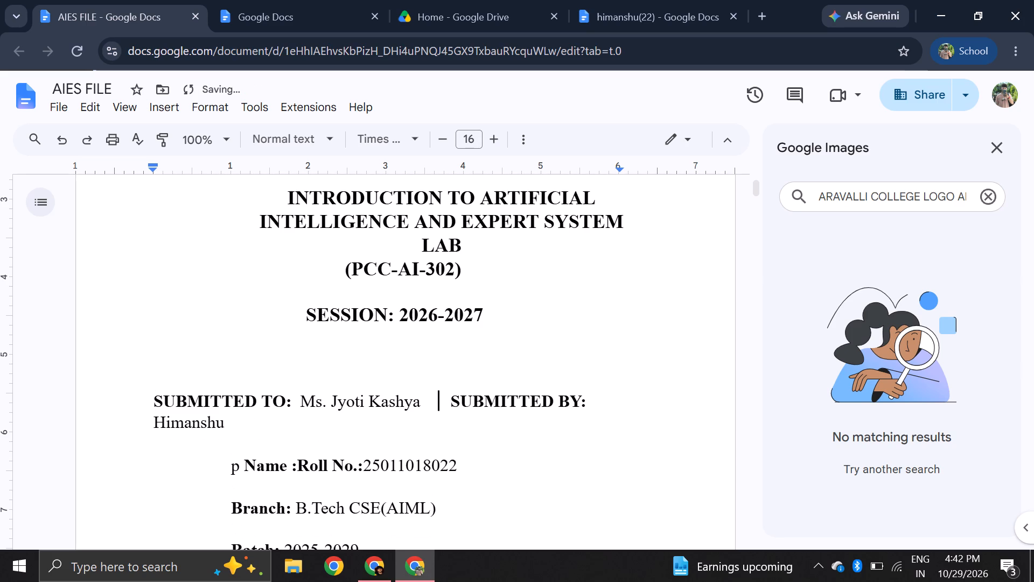
key(Return)
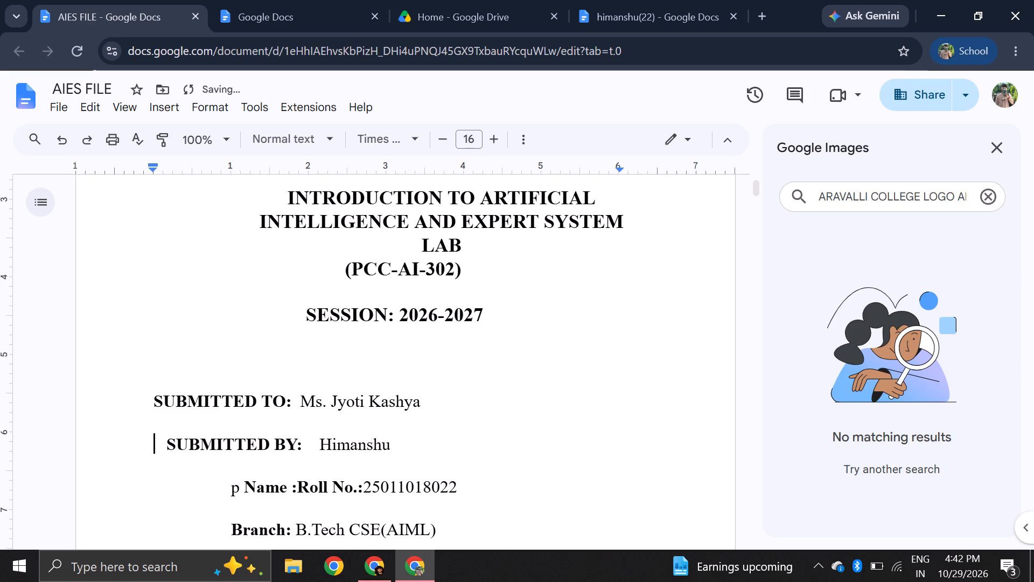
click(163, 448)
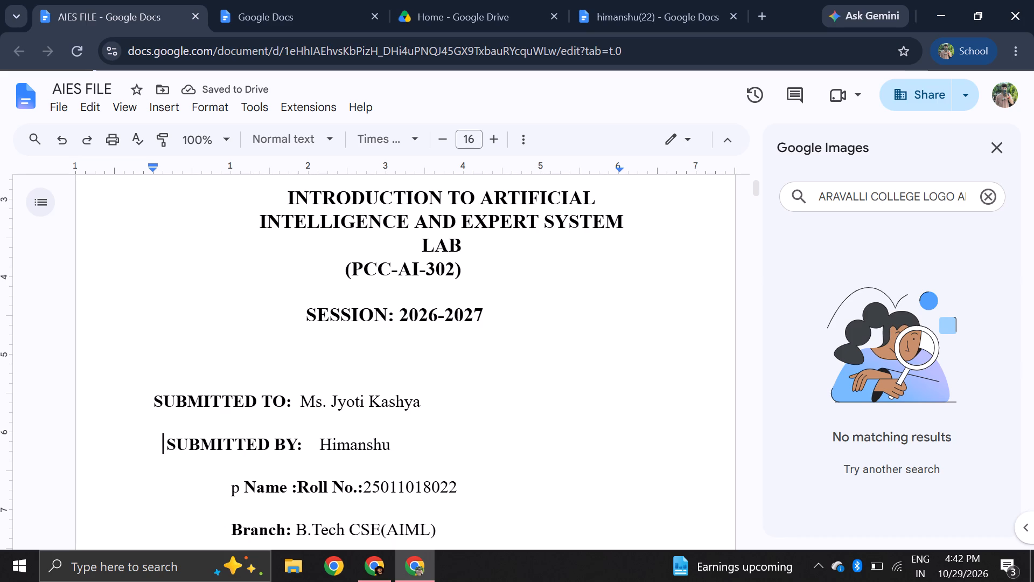
key(Right)
key(BackSpace)
key(BackSpace)
key(BackSpace)
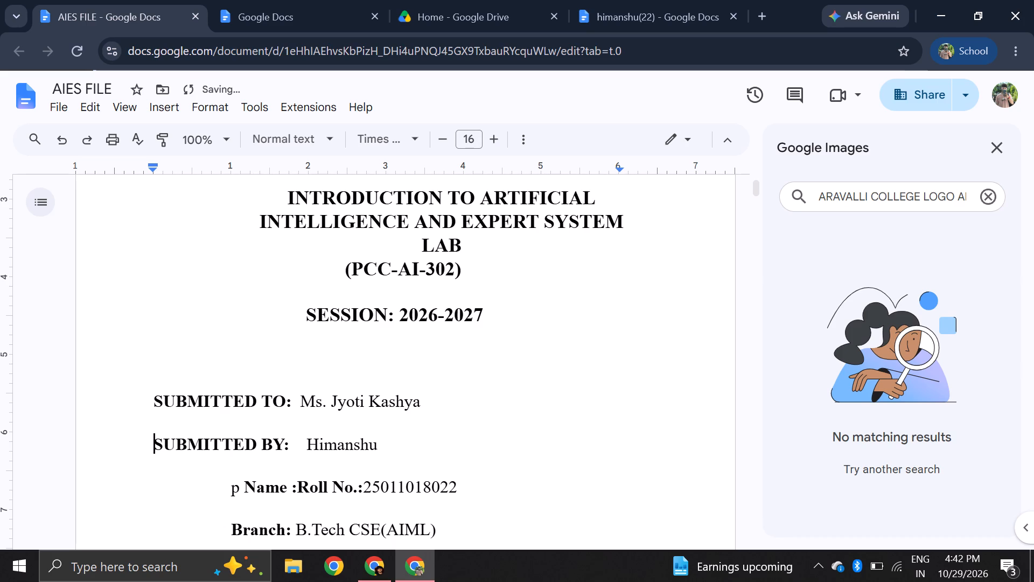
Replace the student's name after SUBMITTED BY with Kartik.
drag(376, 442, 298, 442)
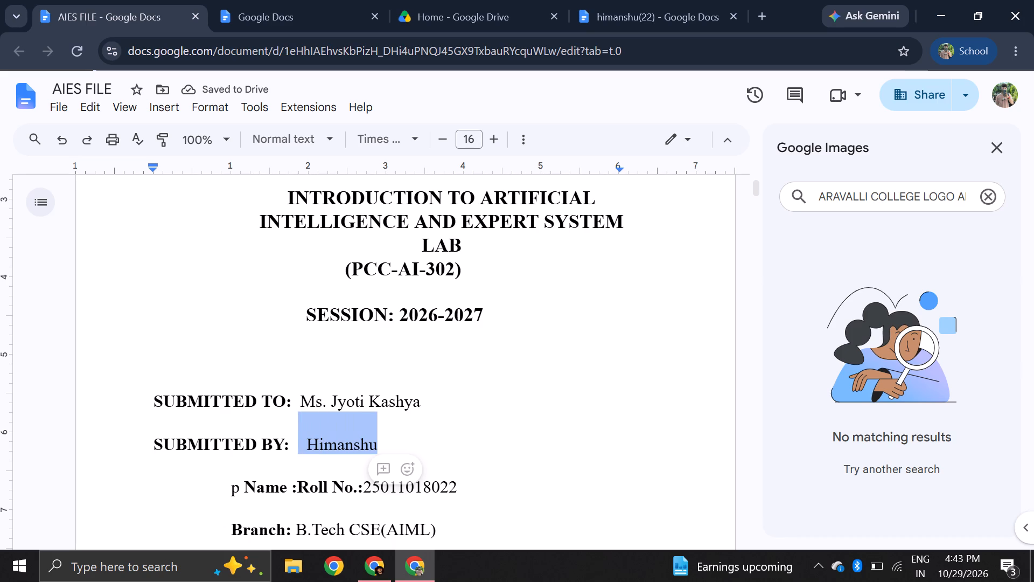
key(BackSpace)
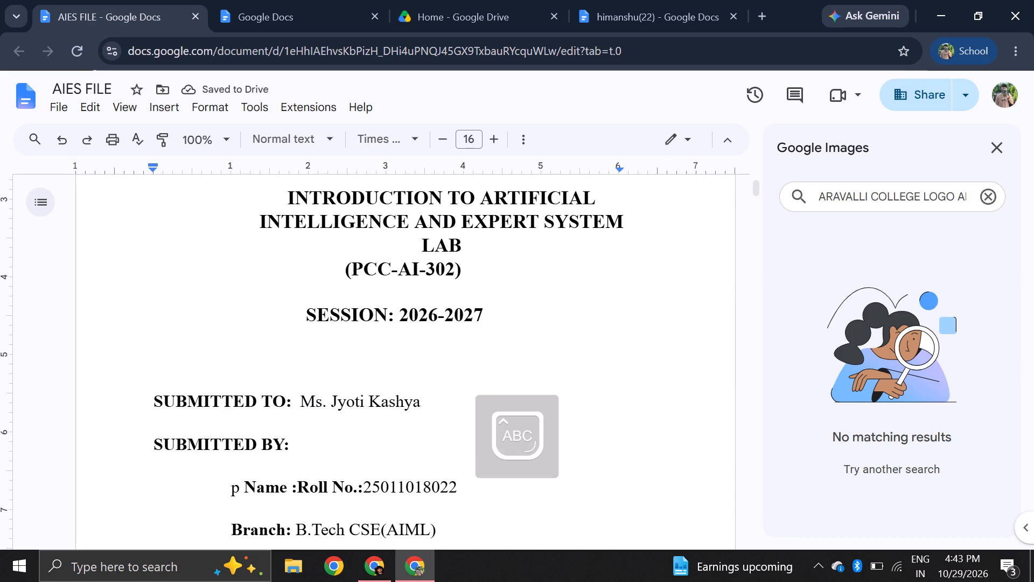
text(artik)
Select the name Kartik after the SUBMITTED BY label.
drag(367, 439, 361, 439)
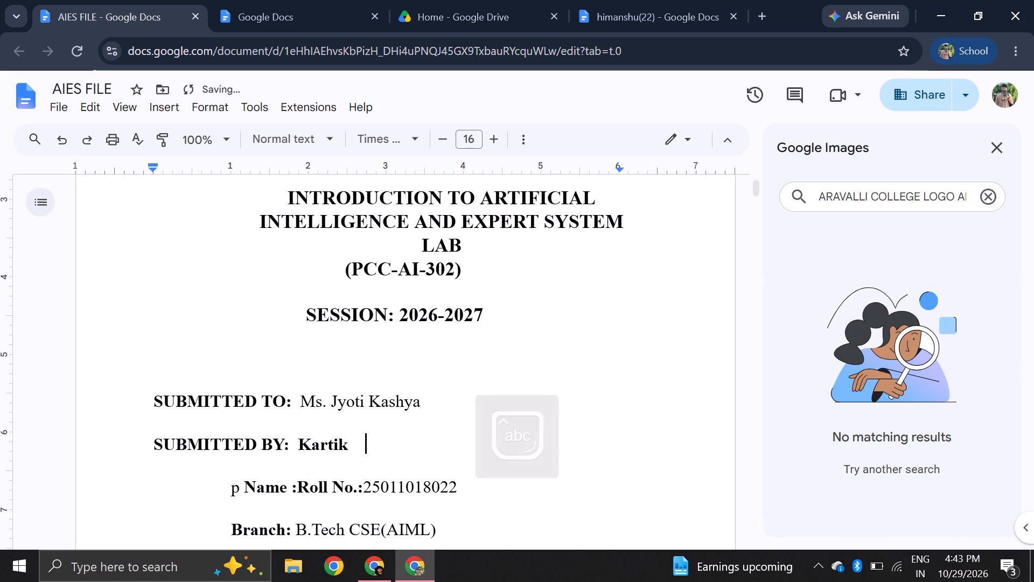
drag(361, 439, 291, 458)
drag(353, 453, 344, 447)
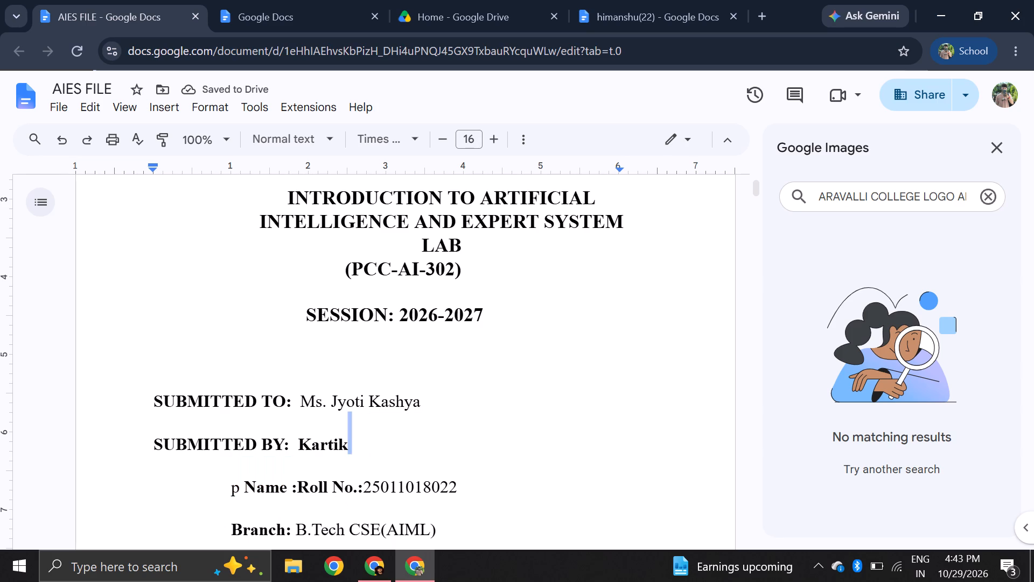
drag(344, 447, 300, 448)
right_click(300, 448)
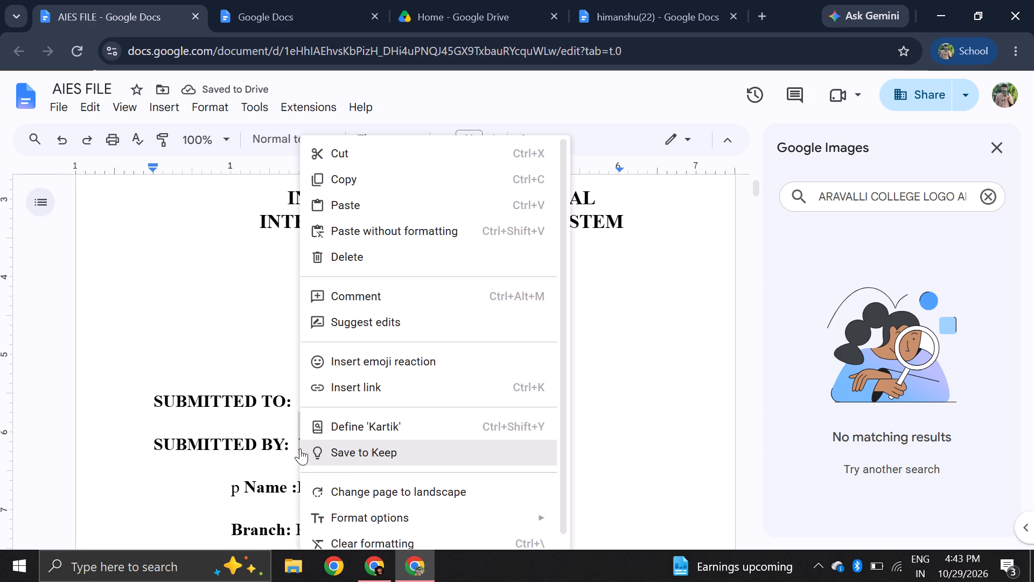
click(276, 423)
drag(350, 461, 318, 465)
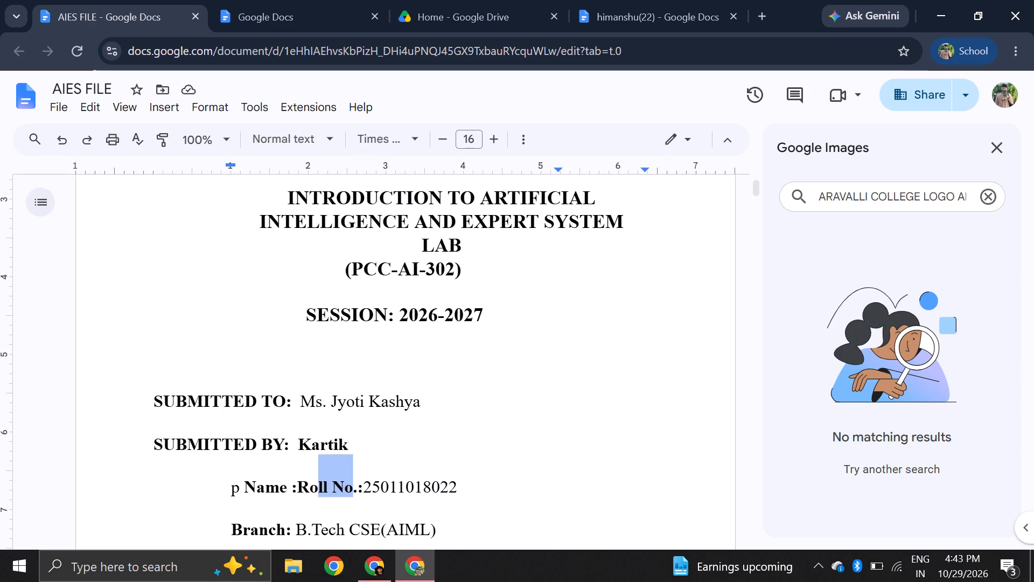
drag(318, 465, 345, 456)
drag(348, 448, 289, 452)
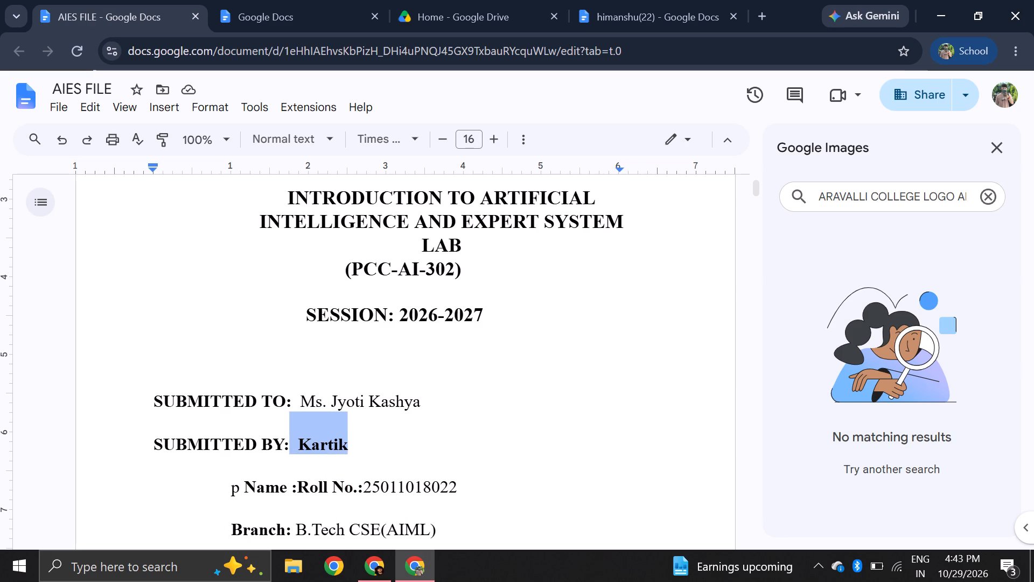
Remove the bold formatting from the student's name after SUBMITTED BY on the AIES FILE cover page.
drag(289, 452, 287, 452)
click(523, 136)
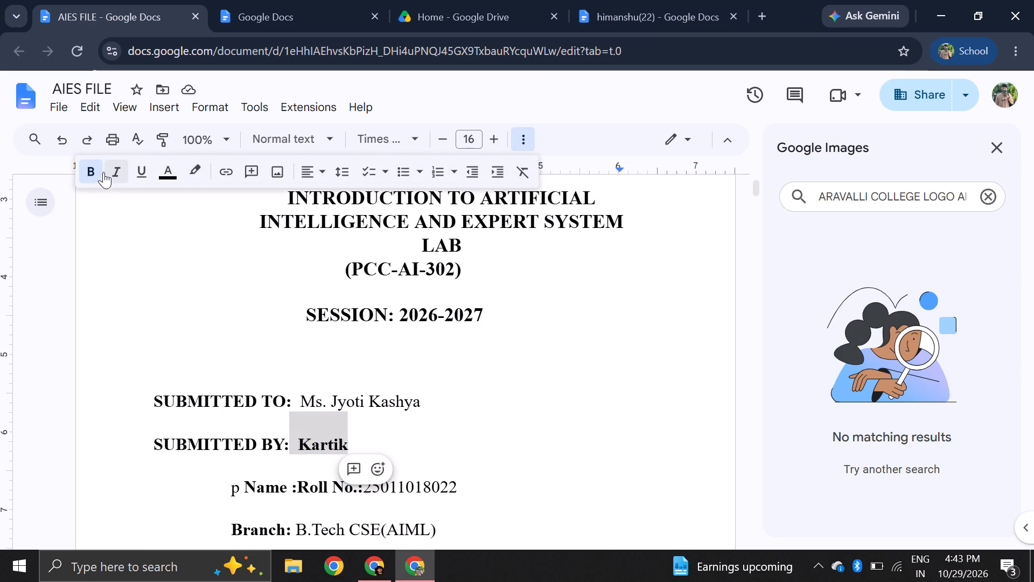
click(94, 172)
click(477, 386)
Delete the stray "p Name :" text before Roll No. and start the roll number line at the margin below SUBMITTED BY.
scroll(477, 386, down, 1)
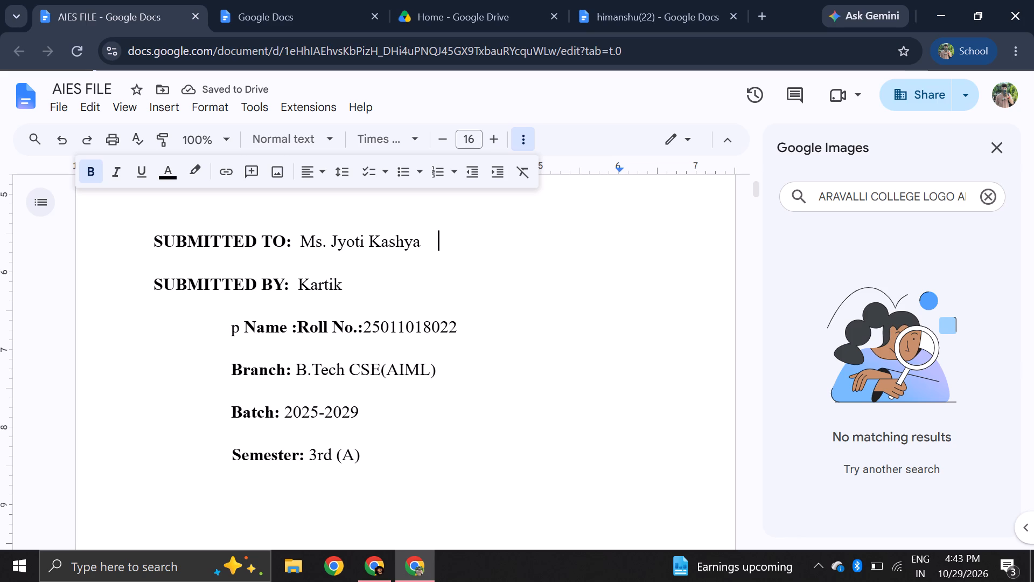
click(297, 328)
key(BackSpace)
key(BackSpace)
key(BackSpace)
key(BackSpace)
key(BackSpace)
key(BackSpace)
key(BackSpace)
key(BackSpace)
key(BackSpace)
key(BackSpace)
key(BackSpace)
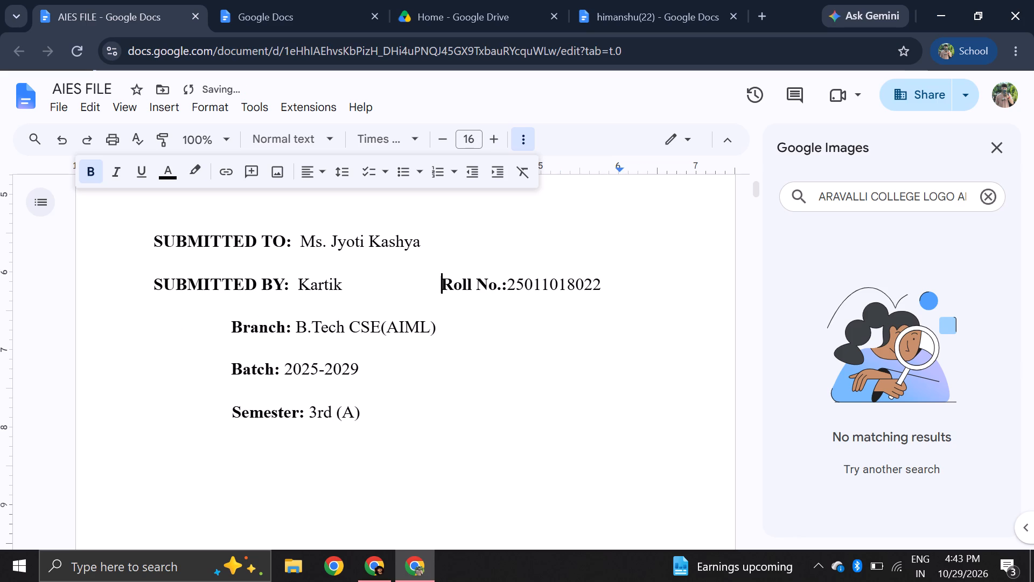
key(Return)
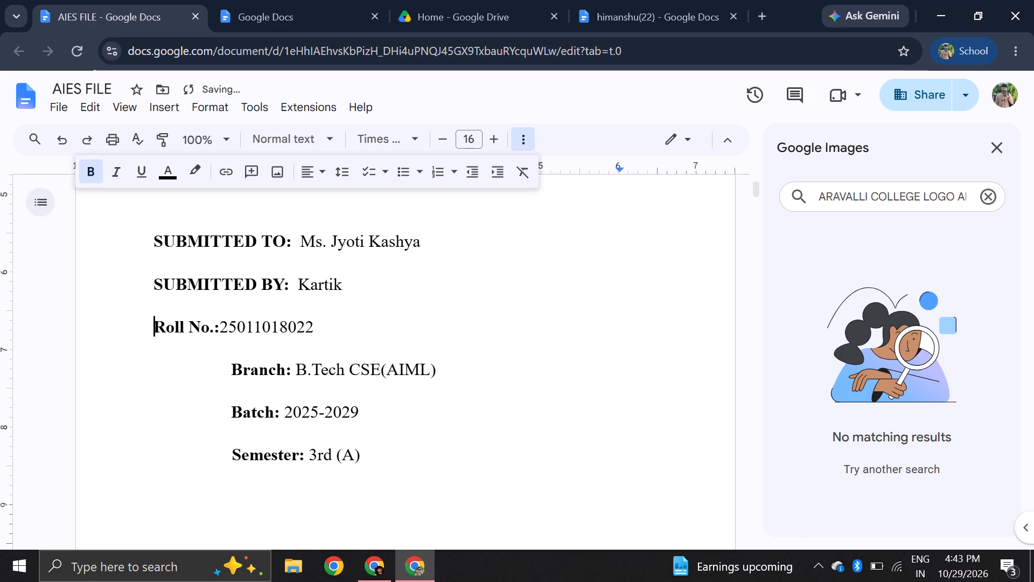
Remove the indents from the Branch, Batch and Semester lines so they align with the Roll No. line.
click(227, 372)
key(BackSpace)
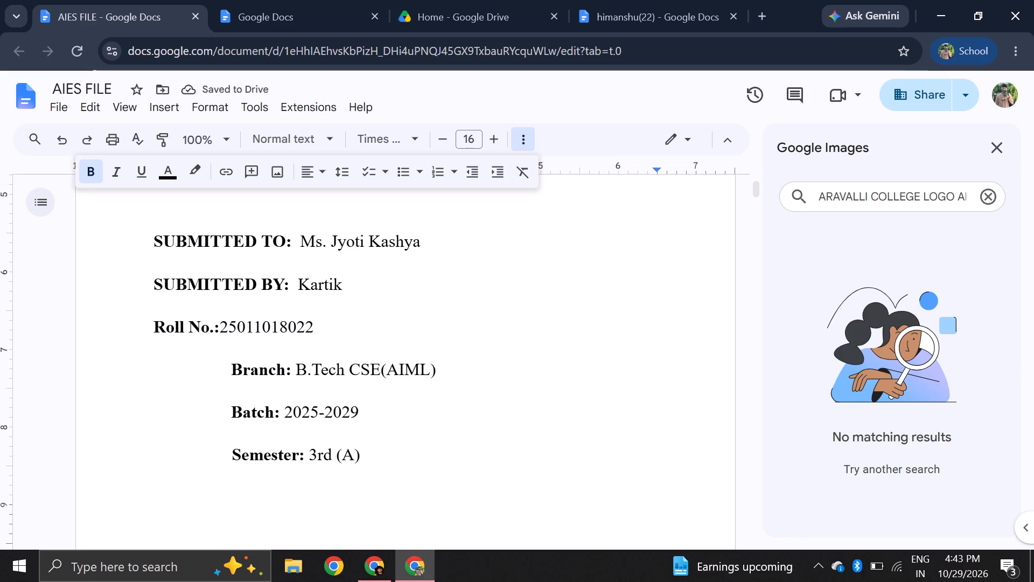
click(233, 414)
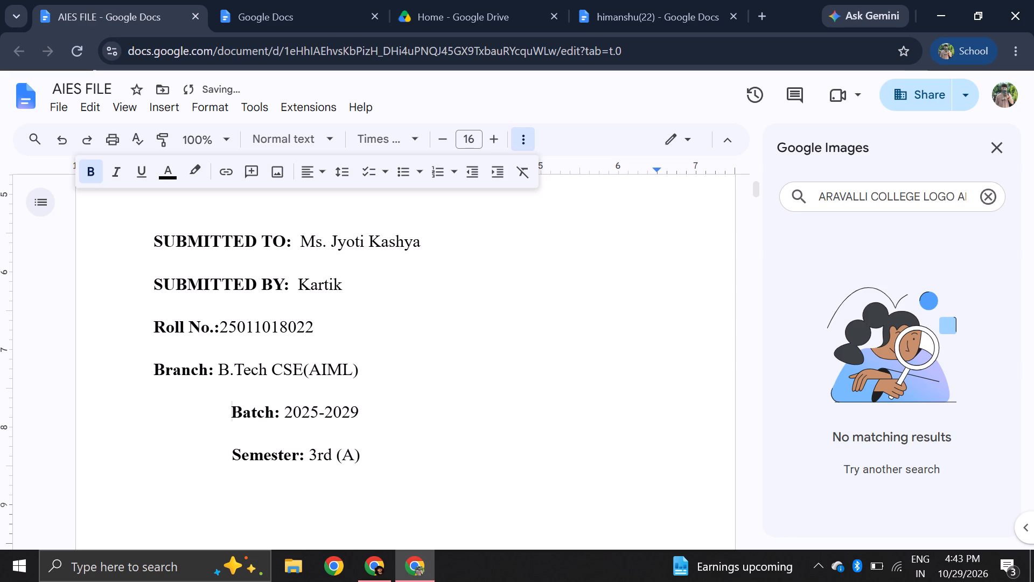
key(BackSpace)
click(230, 449)
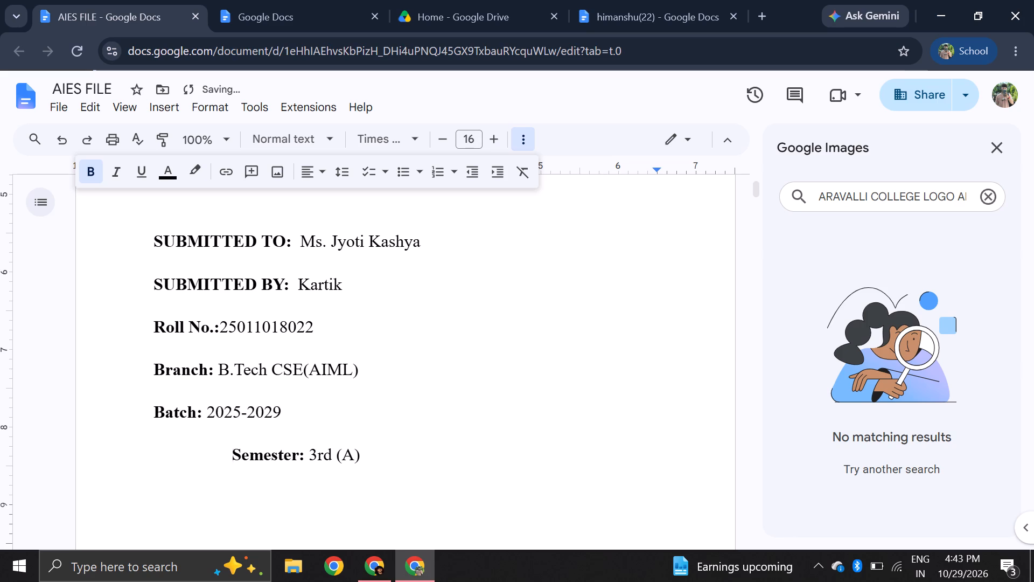
key(BackSpace)
Review the layout of the cover page, Experiment 1, its viva questions and the data types pages that follow.
scroll(230, 449, up, 4)
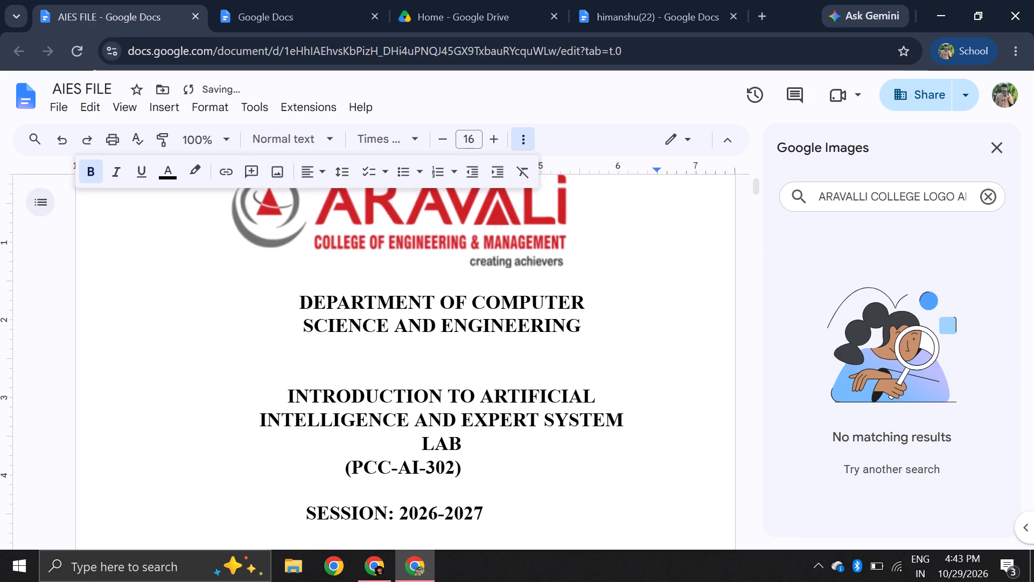
scroll(230, 449, down, 8)
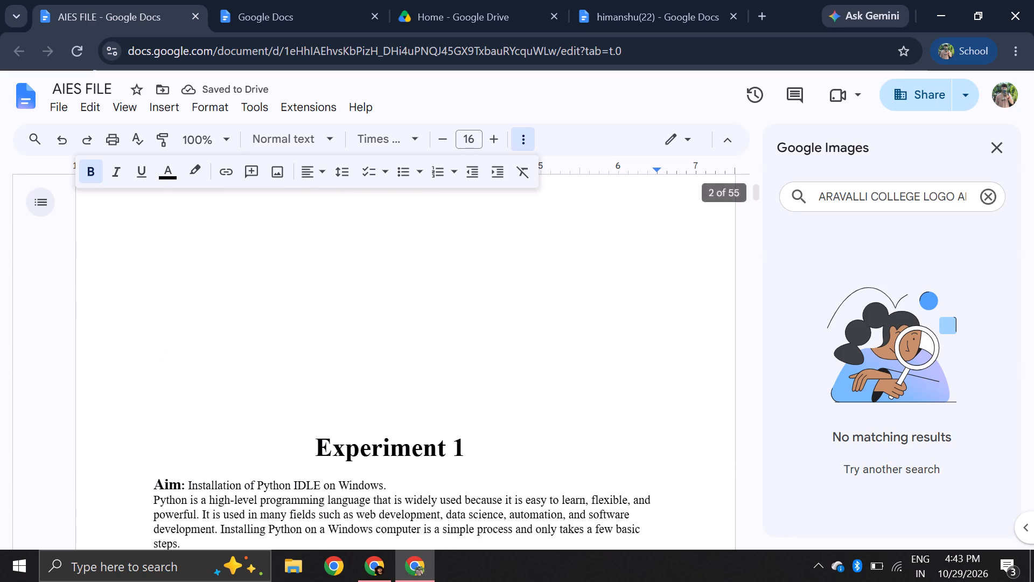
scroll(230, 449, down, 2)
click(230, 449)
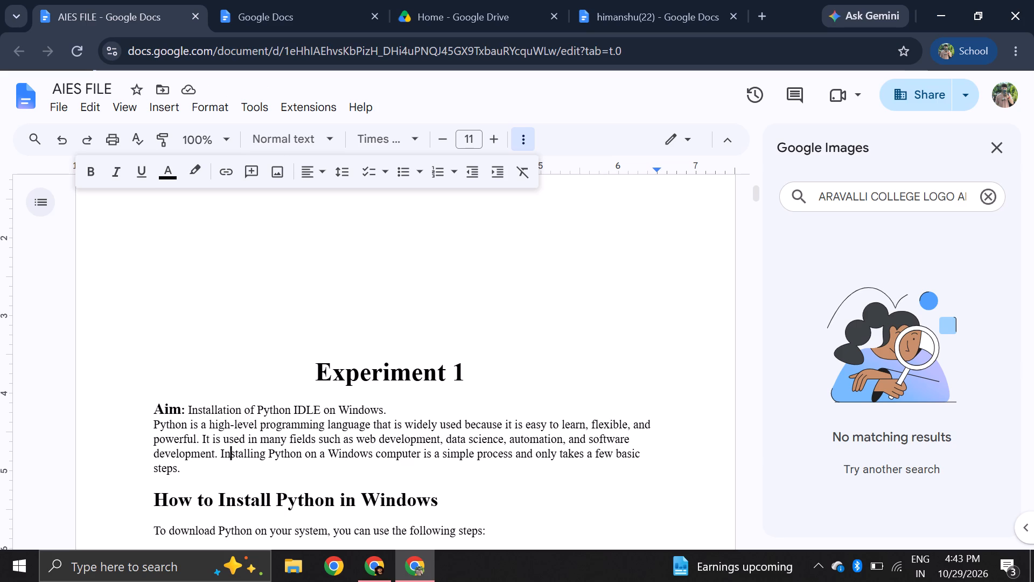
scroll(230, 449, down, 11)
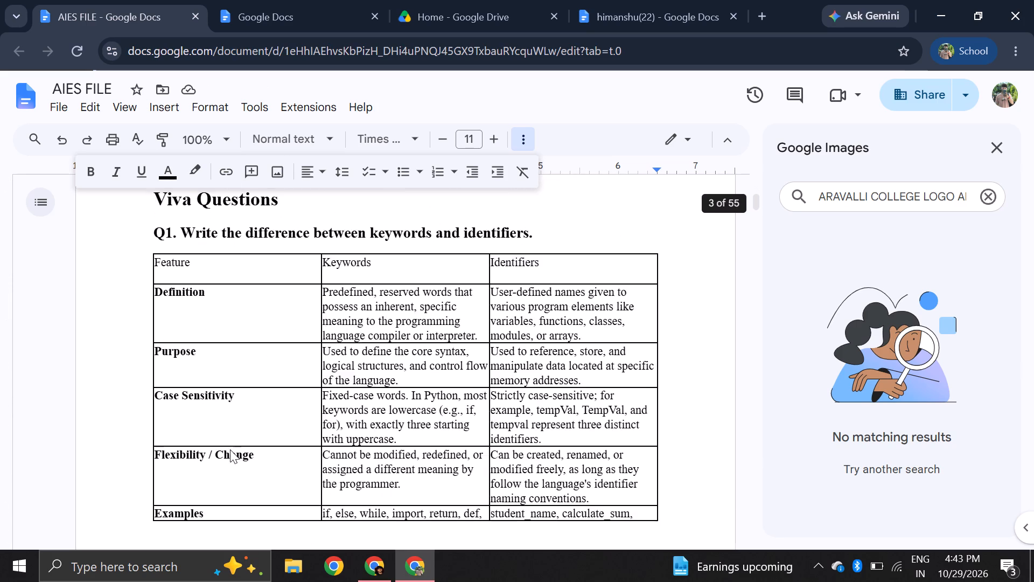
scroll(230, 449, down, 20)
scroll(230, 449, down, 3)
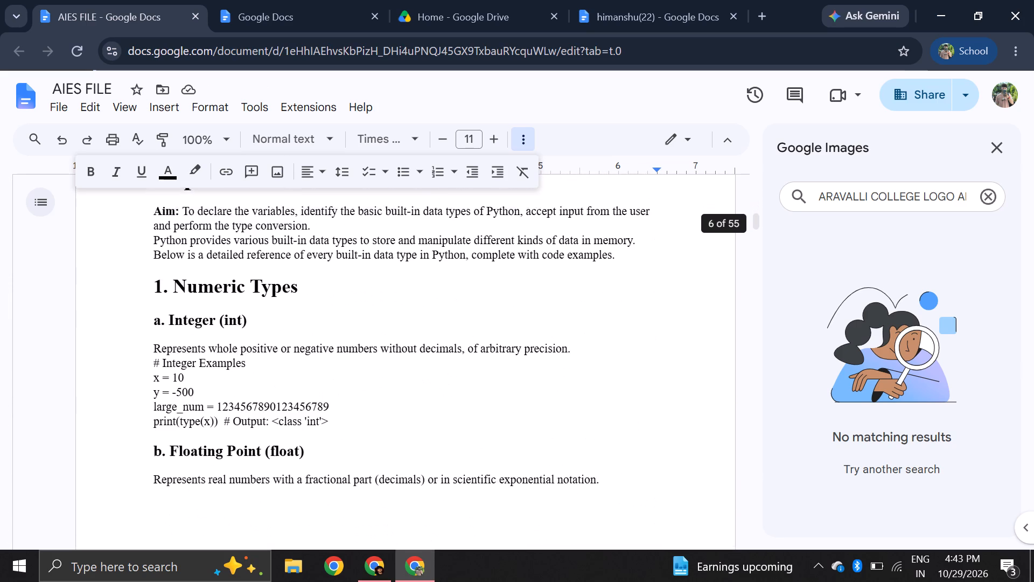
scroll(230, 449, down, 15)
scroll(230, 449, up, 6)
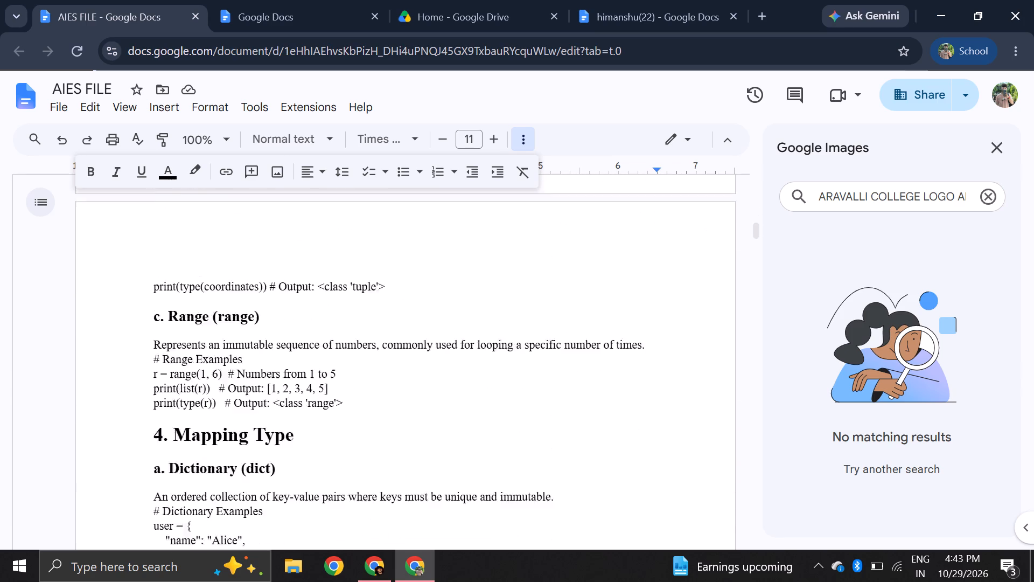
scroll(230, 449, up, 17)
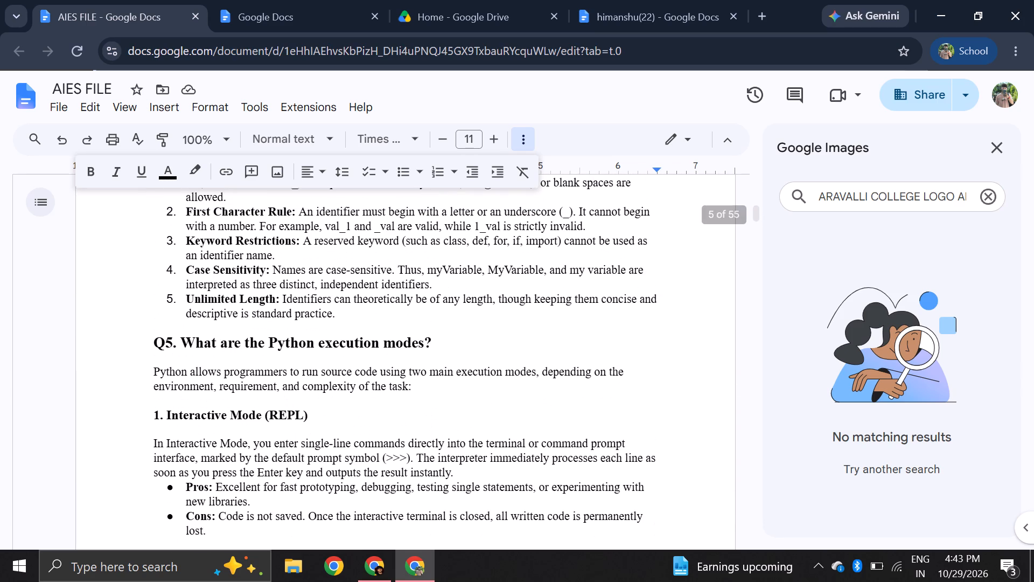
drag(583, 319, 246, 228)
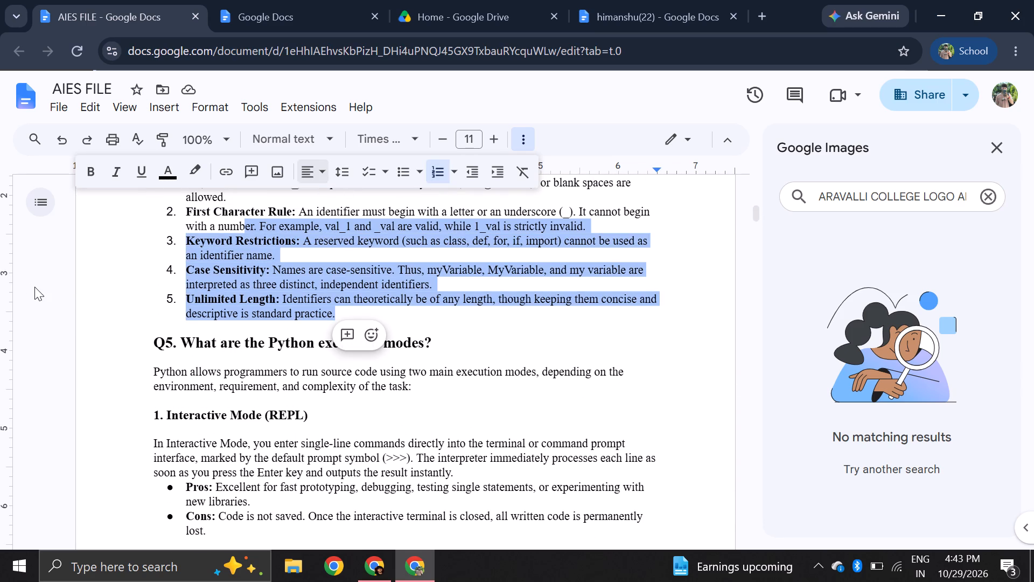
click(34, 287)
scroll(114, 283, up, 13)
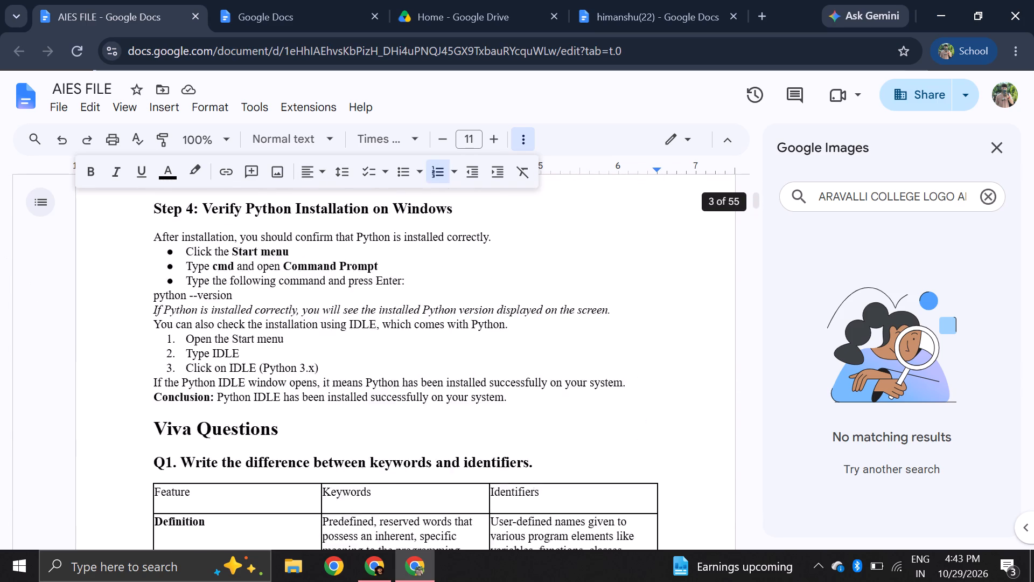
scroll(114, 283, up, 8)
scroll(114, 283, down, 1)
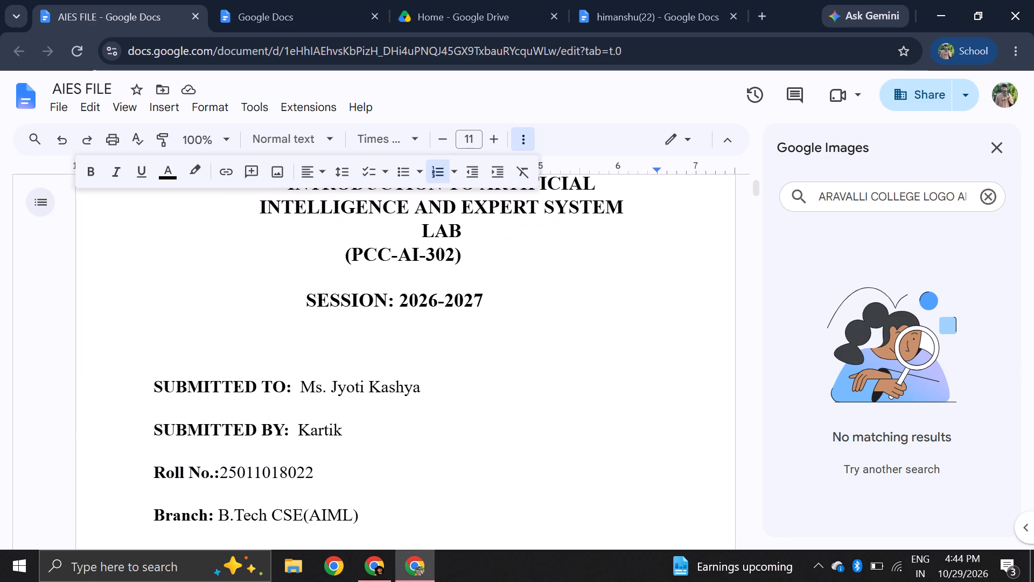
Replace the last two digits of the roll number on the cover page with the student's own.
scroll(114, 283, down, 1)
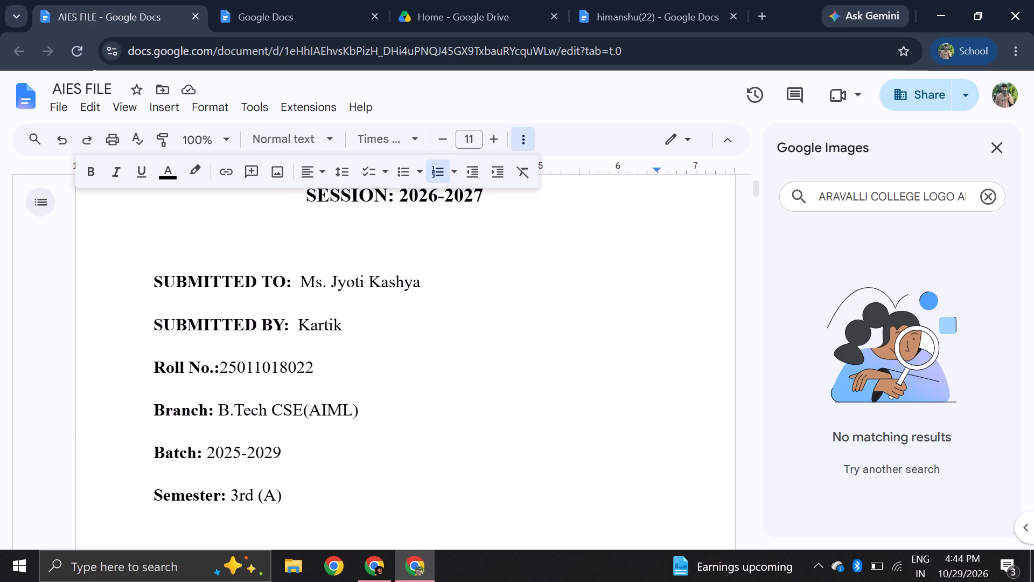
click(340, 366)
key(BackSpace)
key(BackSpace)
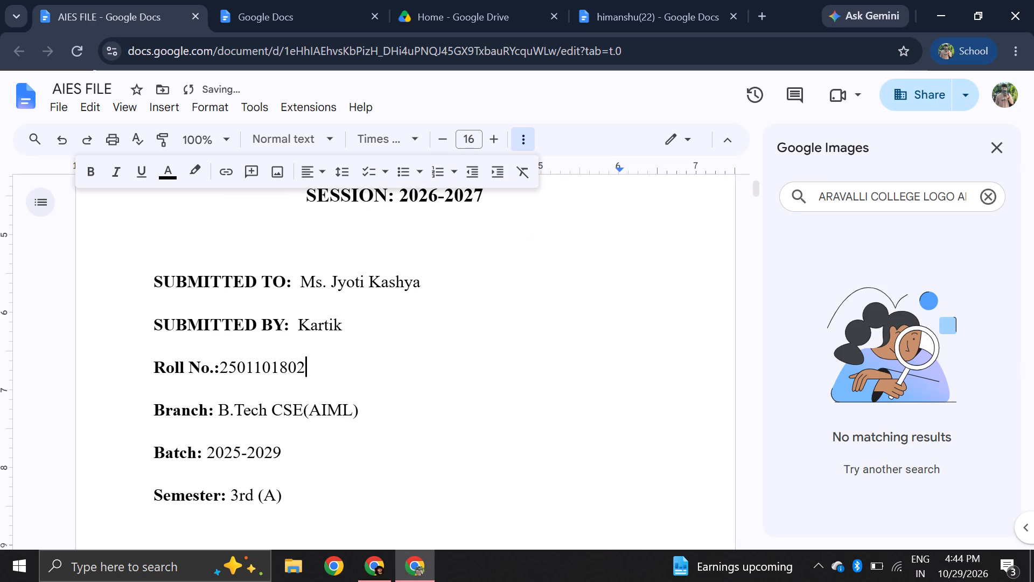
key(BackSpace)
text(30)
Try to shift the SESSION: 2026-2027 line on the cover page by adding spaces before it.
scroll(340, 366, up, 5)
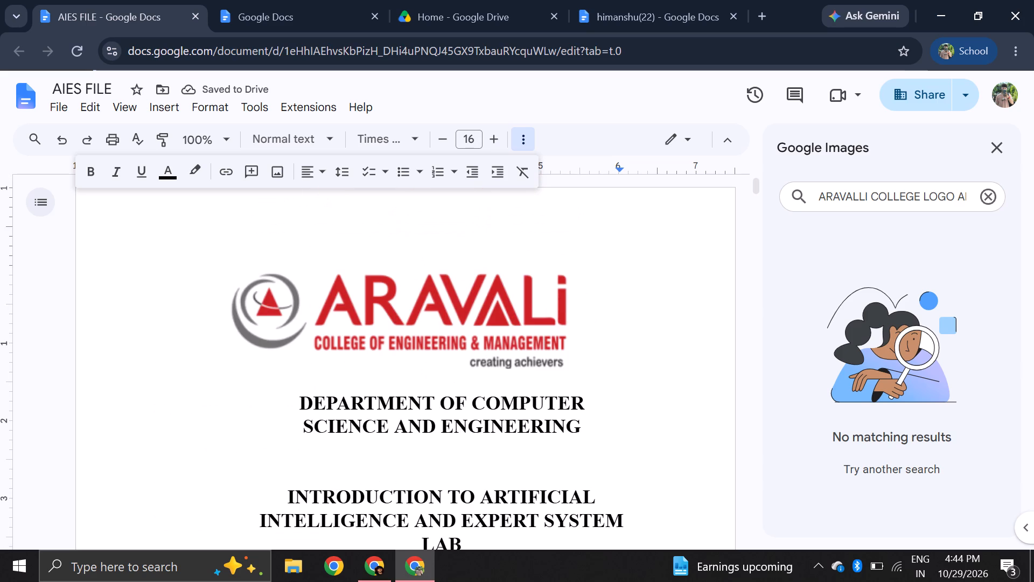
scroll(340, 366, down, 3)
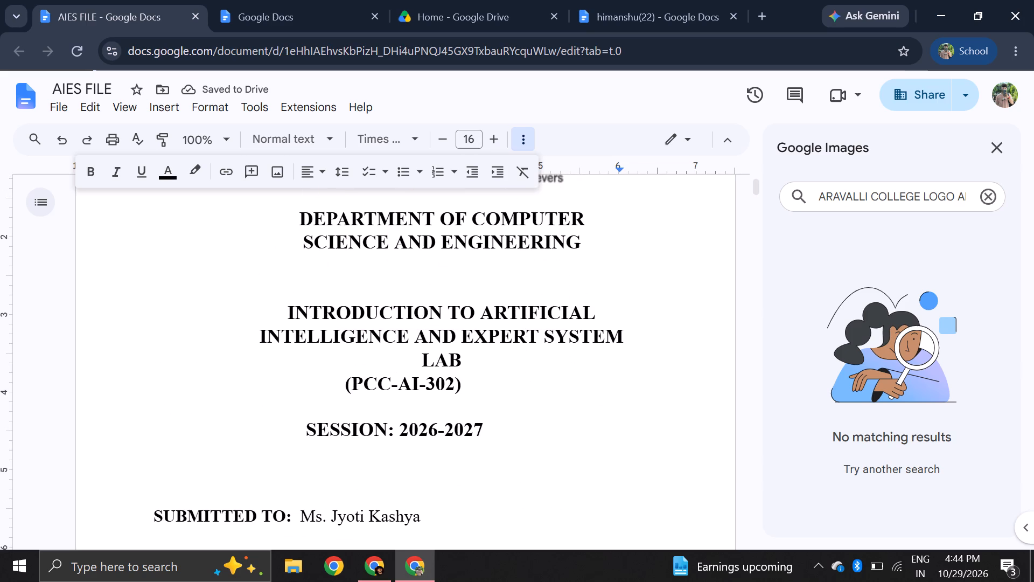
click(284, 446)
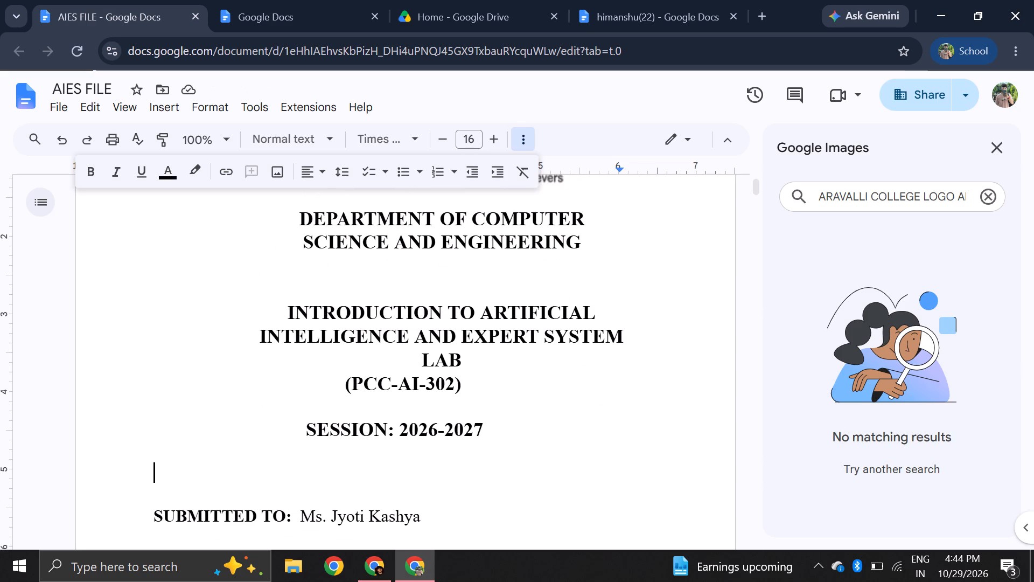
click(294, 432)
key(space)
key(space)
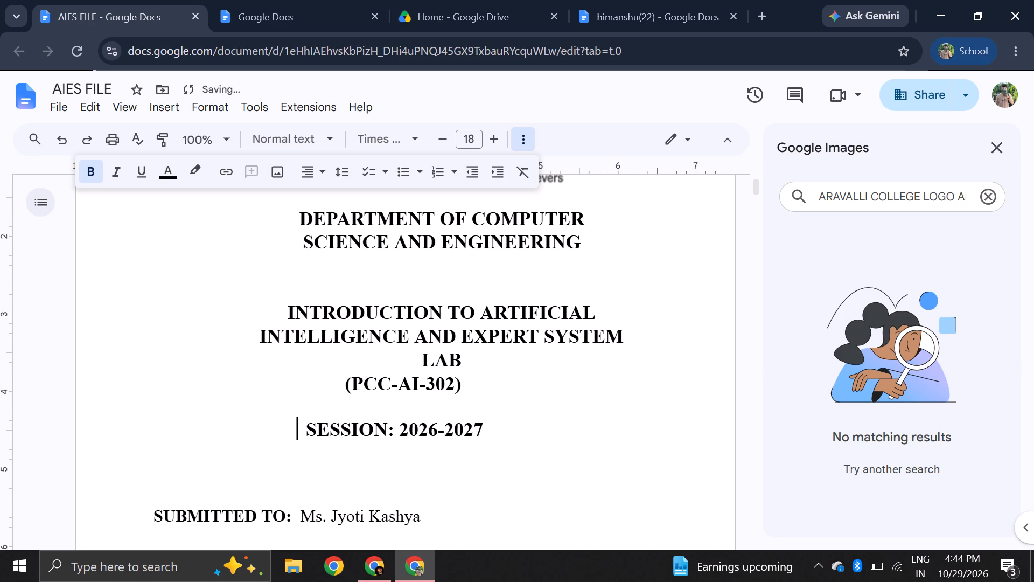
click(305, 431)
key(space)
key(space)
key(space)
key(BackSpace)
key(BackSpace)
click(503, 458)
click(453, 431)
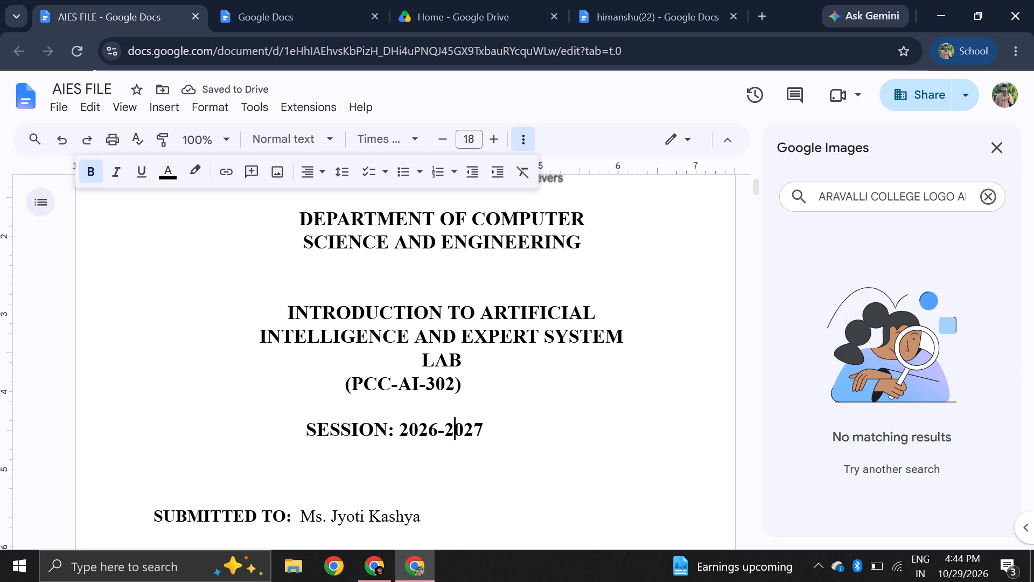
key(space)
key(BackSpace)
click(307, 431)
key(space)
key(space)
key(space)
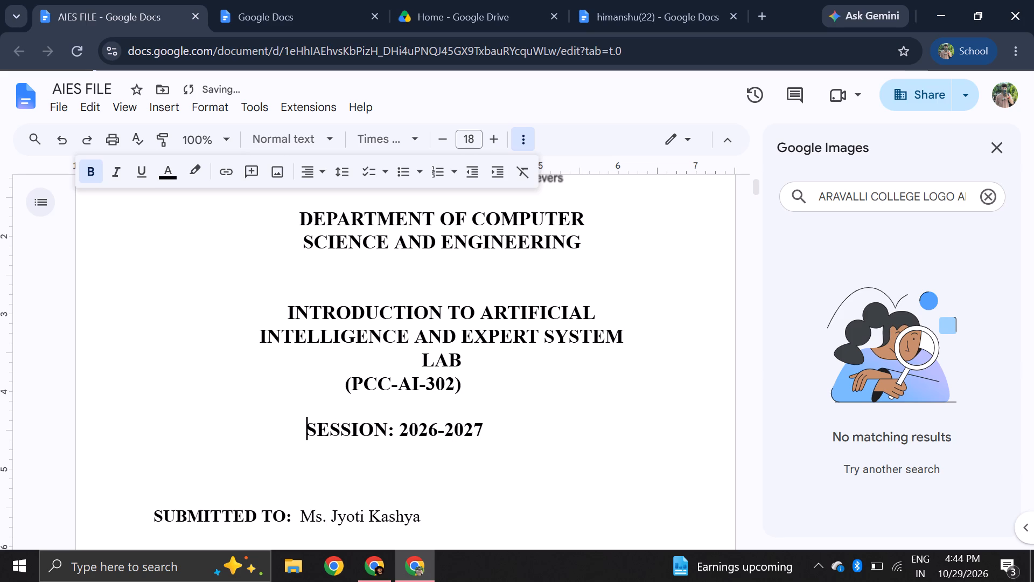
Return to the Docs home page and reopen the AIES FILE document that has the college cover page.
scroll(313, 433, down, 10)
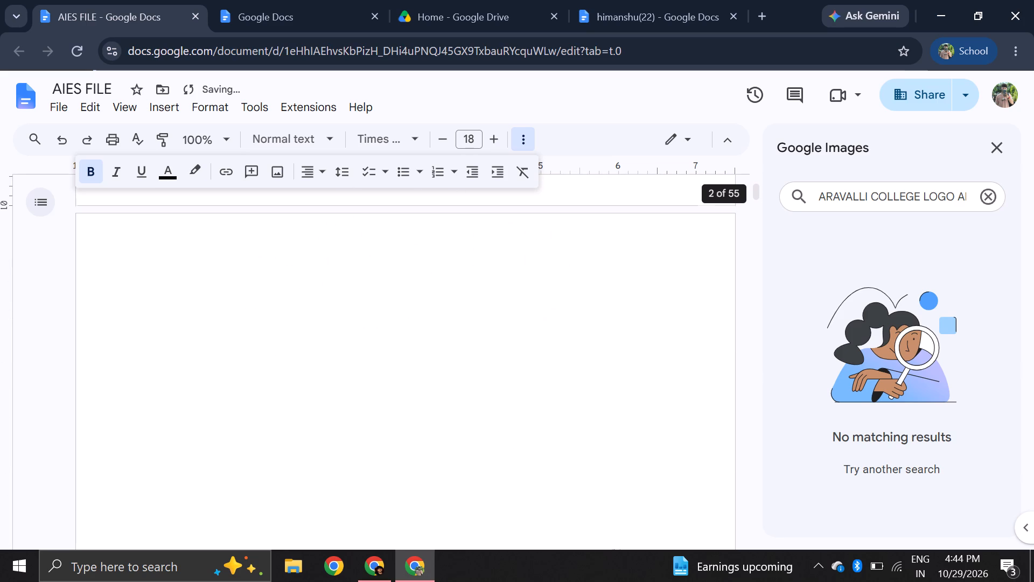
scroll(313, 433, down, 13)
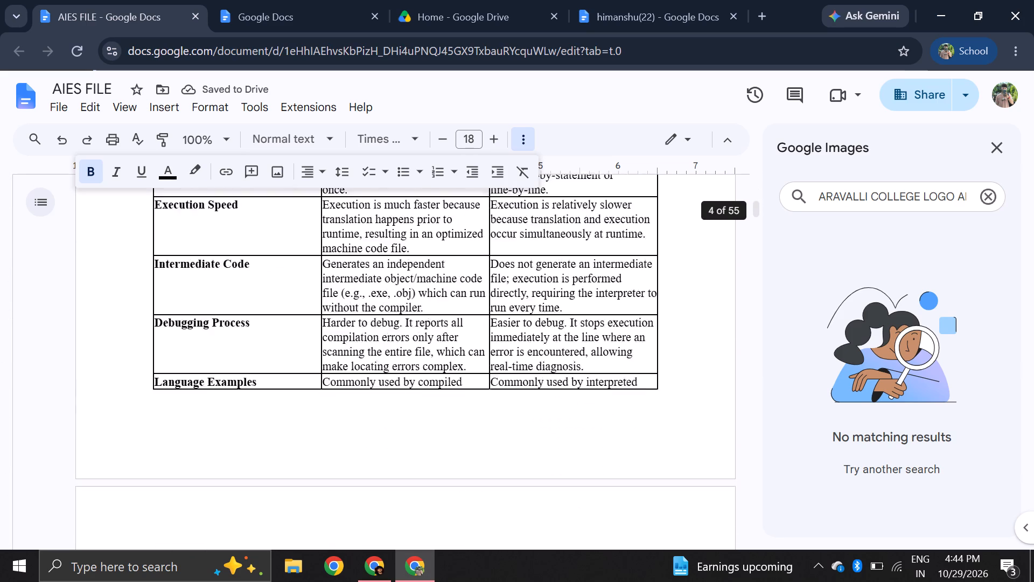
drag(758, 205, 757, 231)
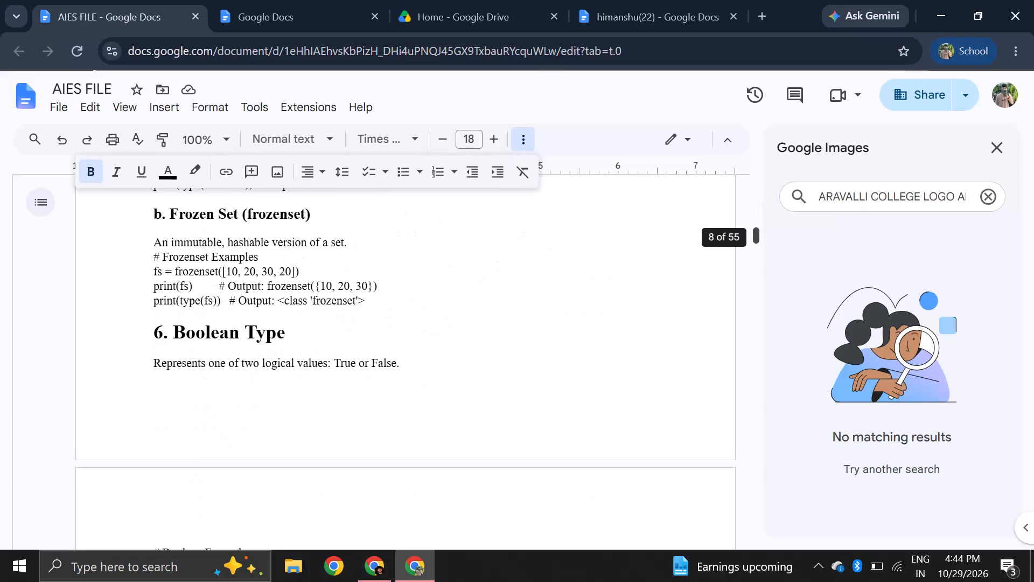
drag(757, 231, 760, 325)
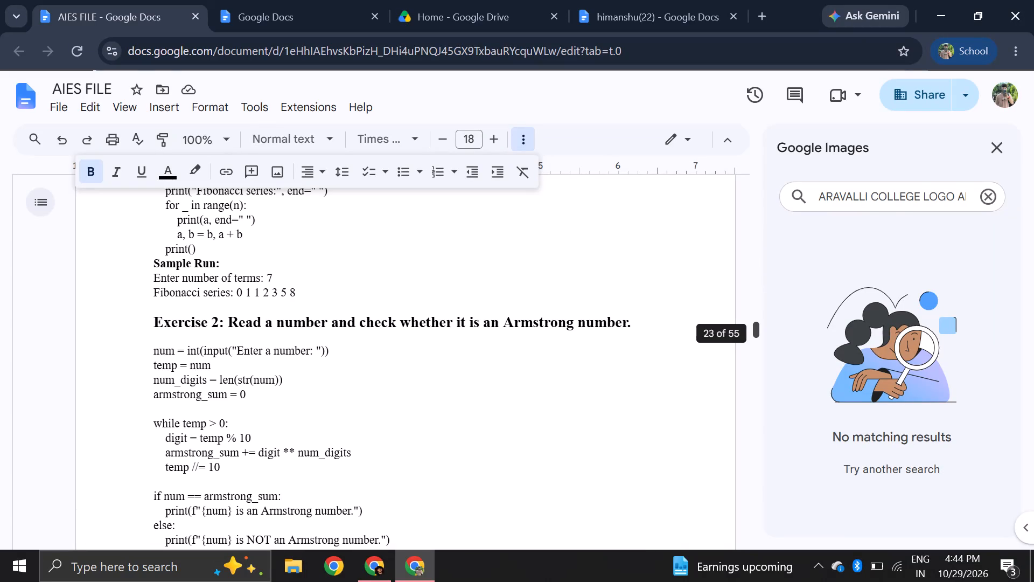
click(33, 94)
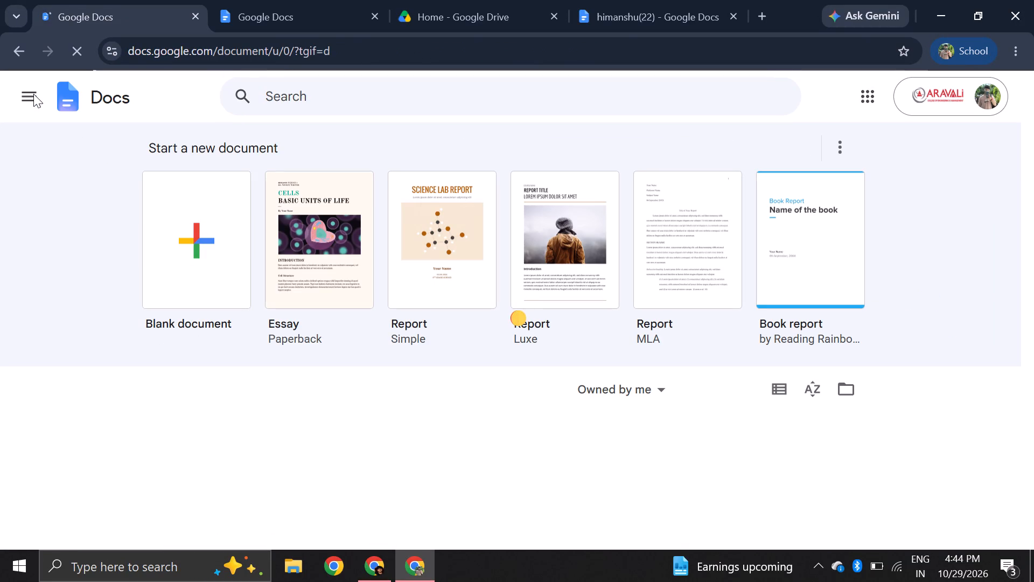
scroll(161, 230, down, 1)
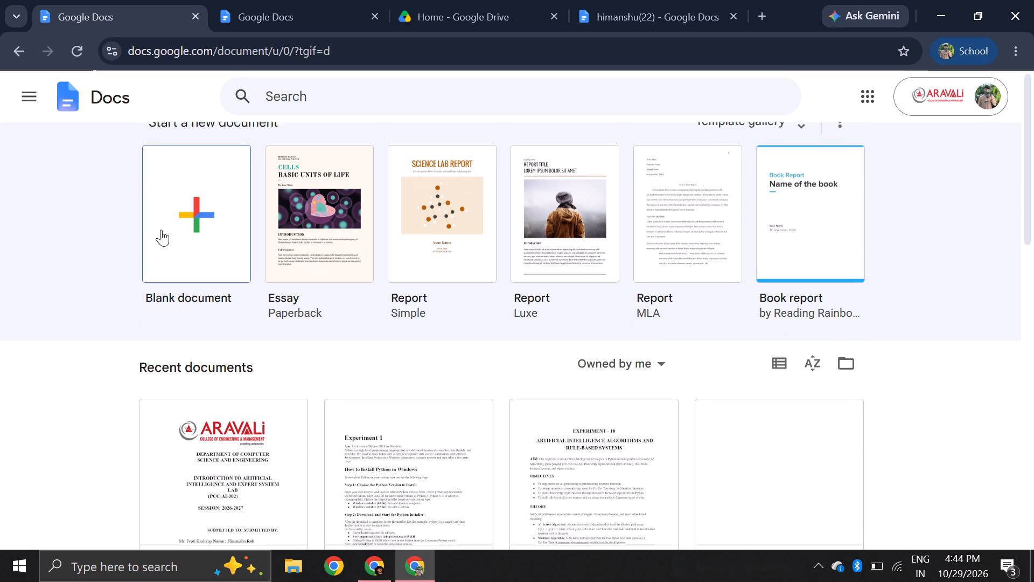
scroll(161, 230, down, 1)
click(233, 298)
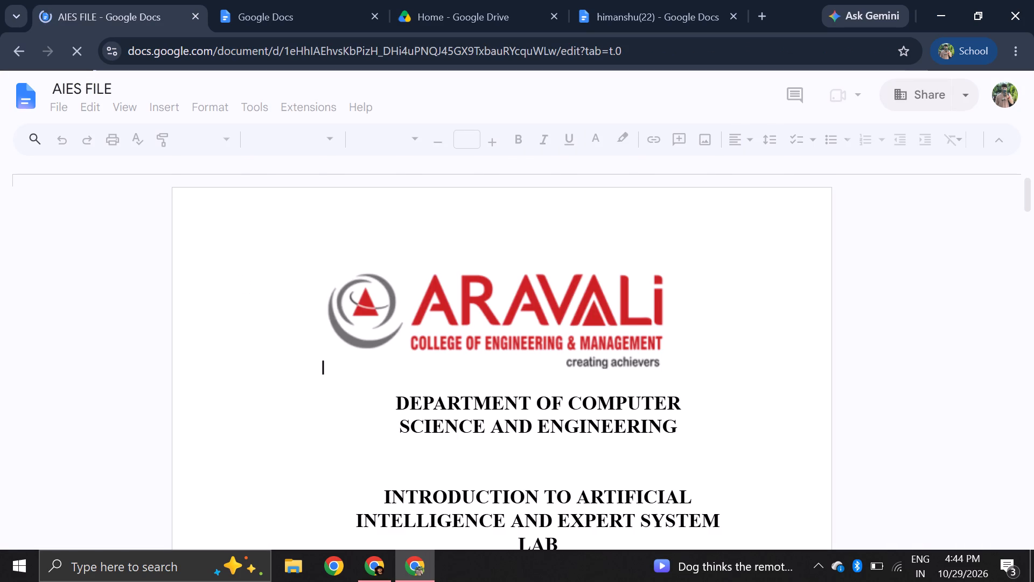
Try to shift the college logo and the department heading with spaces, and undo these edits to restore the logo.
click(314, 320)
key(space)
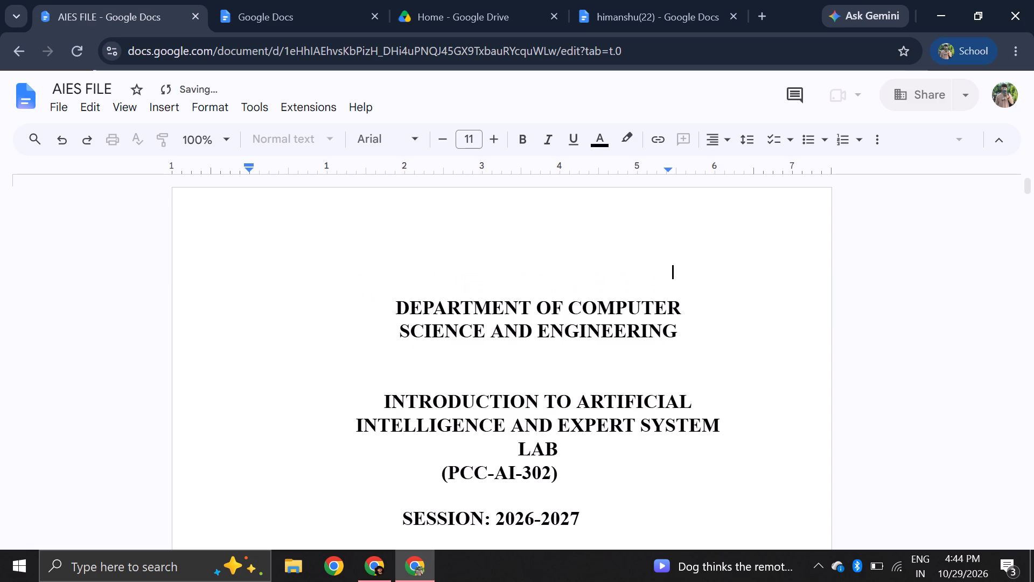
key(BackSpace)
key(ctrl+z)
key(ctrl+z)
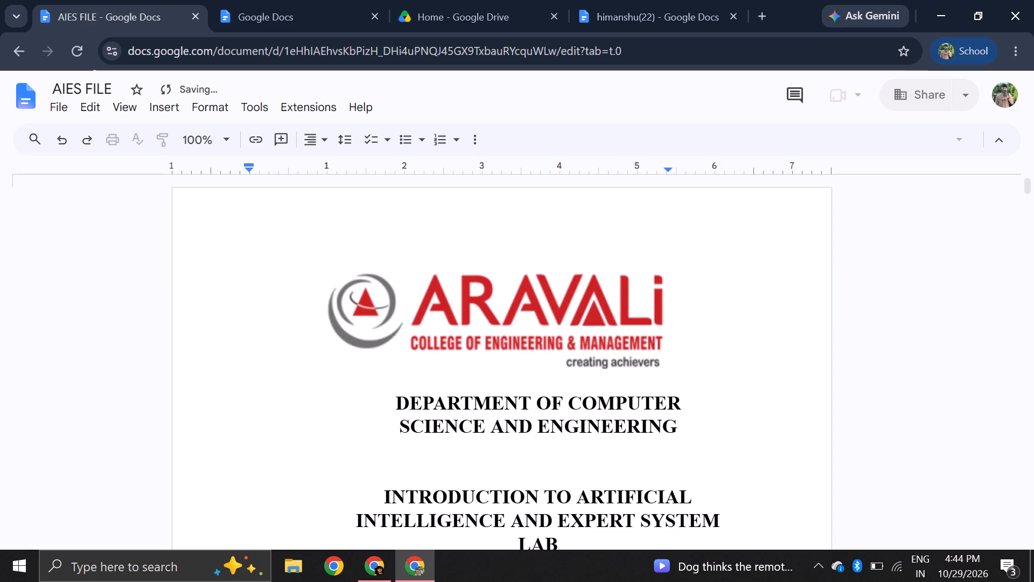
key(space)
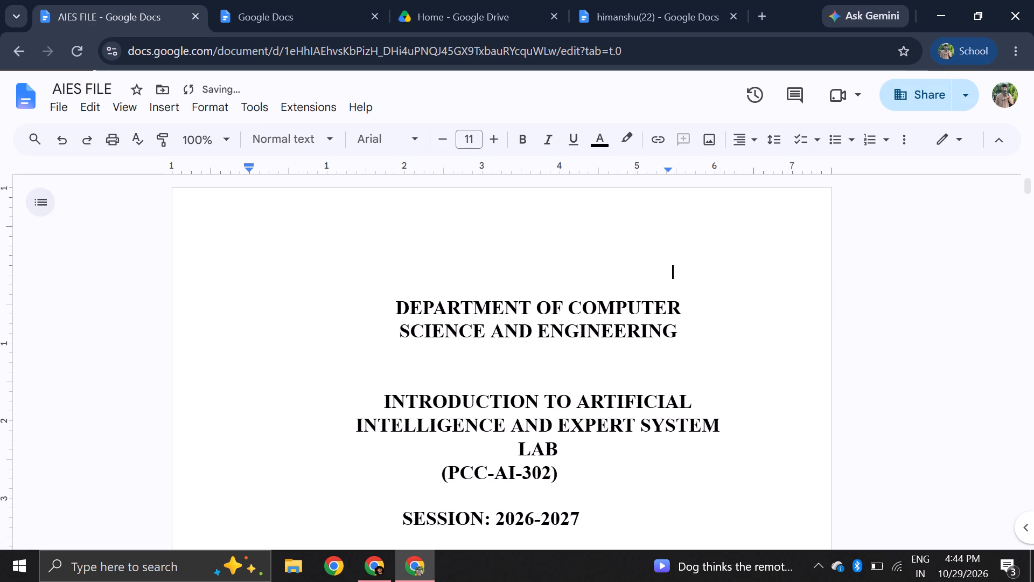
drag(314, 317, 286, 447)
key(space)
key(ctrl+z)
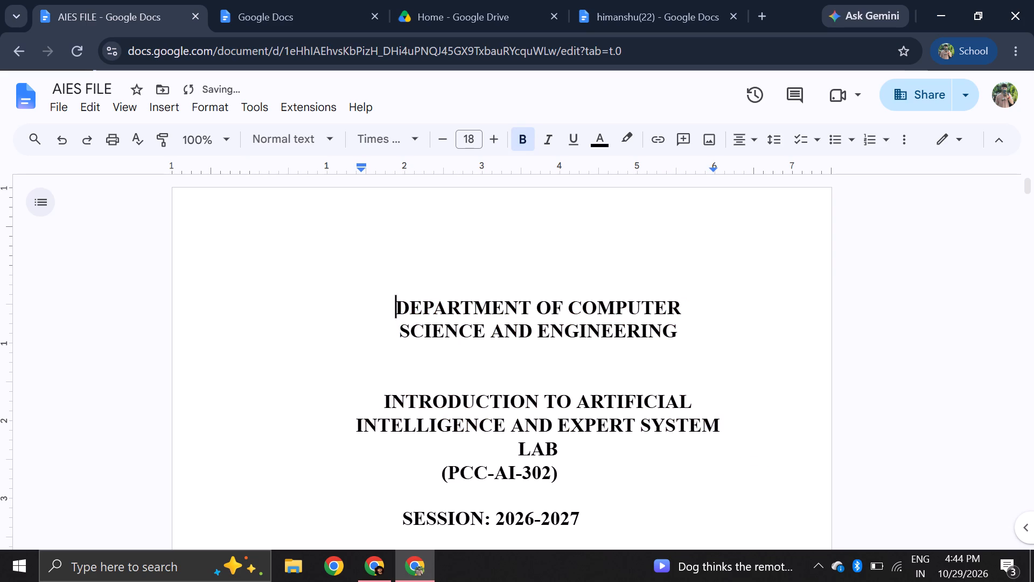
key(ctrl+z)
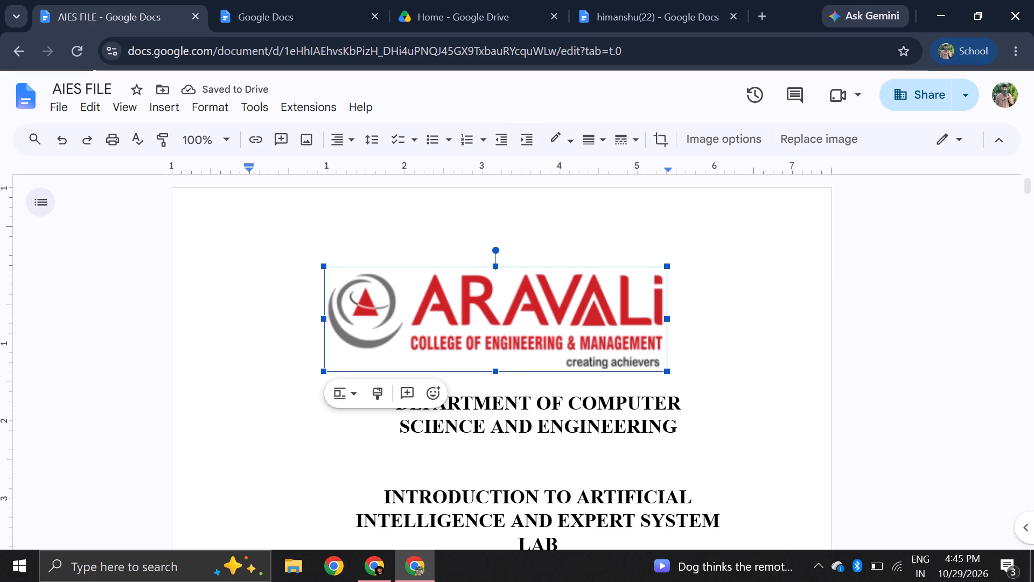
Review the pages from the cover through the Python installation steps and data types, and return to the document's start.
click(760, 413)
scroll(760, 413, down, 5)
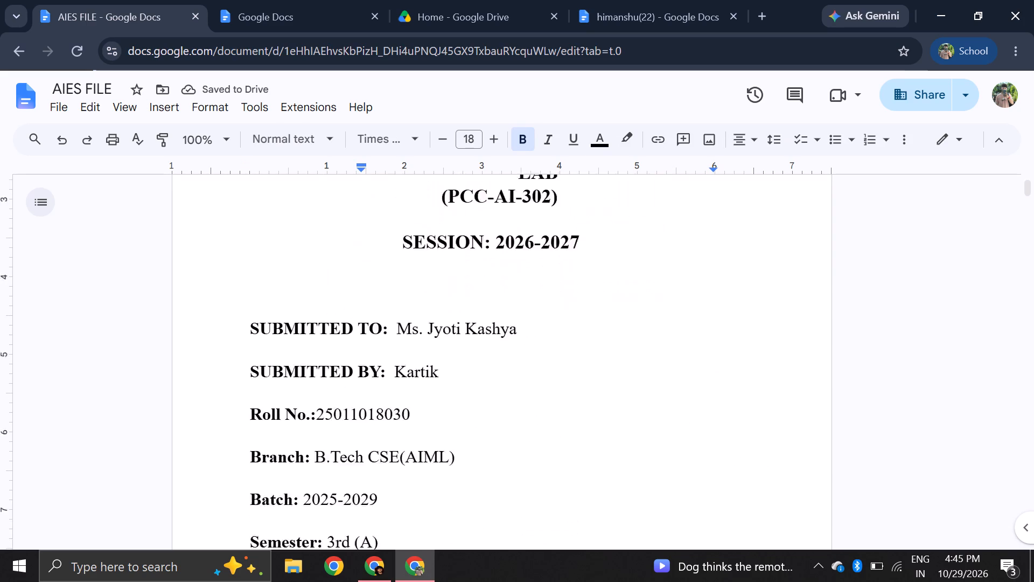
scroll(760, 413, down, 15)
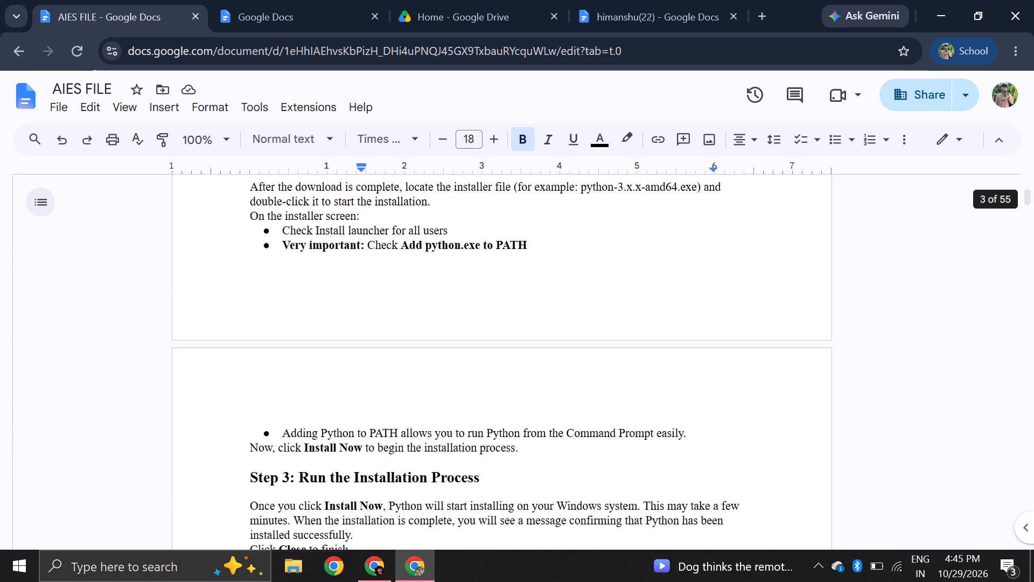
scroll(760, 413, down, 20)
scroll(760, 413, down, 16)
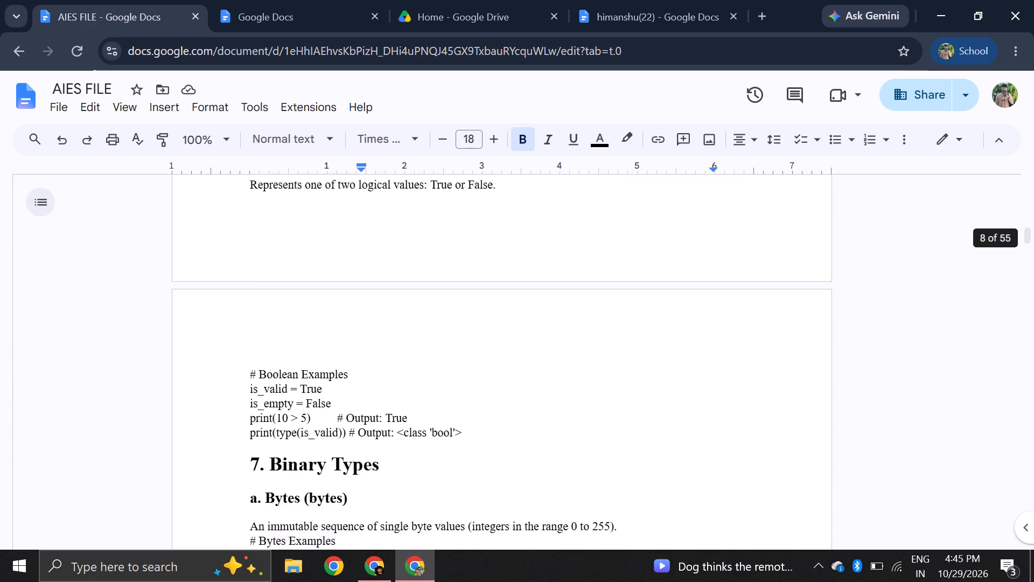
scroll(760, 413, down, 1)
drag(1026, 235, 1032, 276)
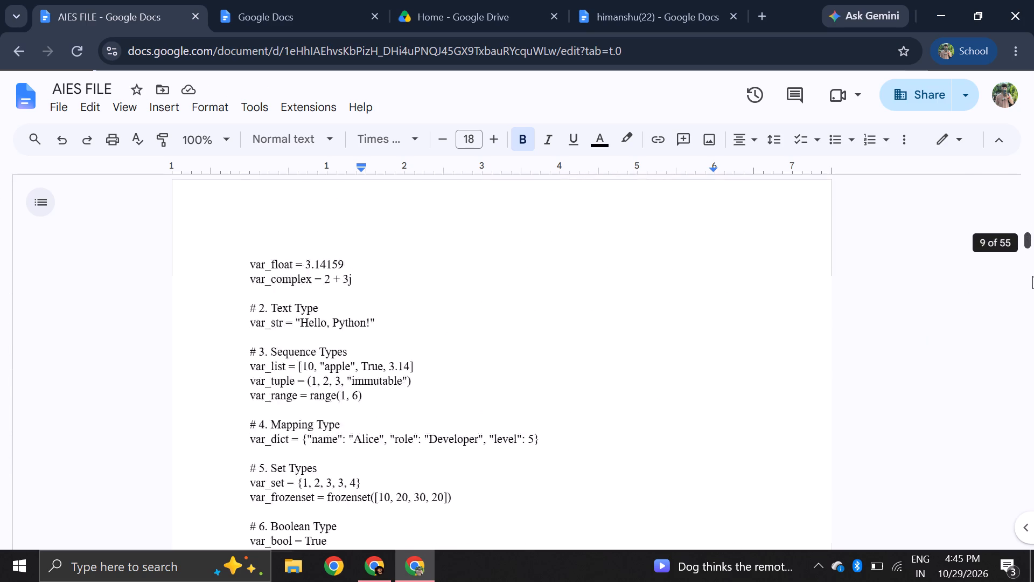
drag(1032, 276, 1033, 0)
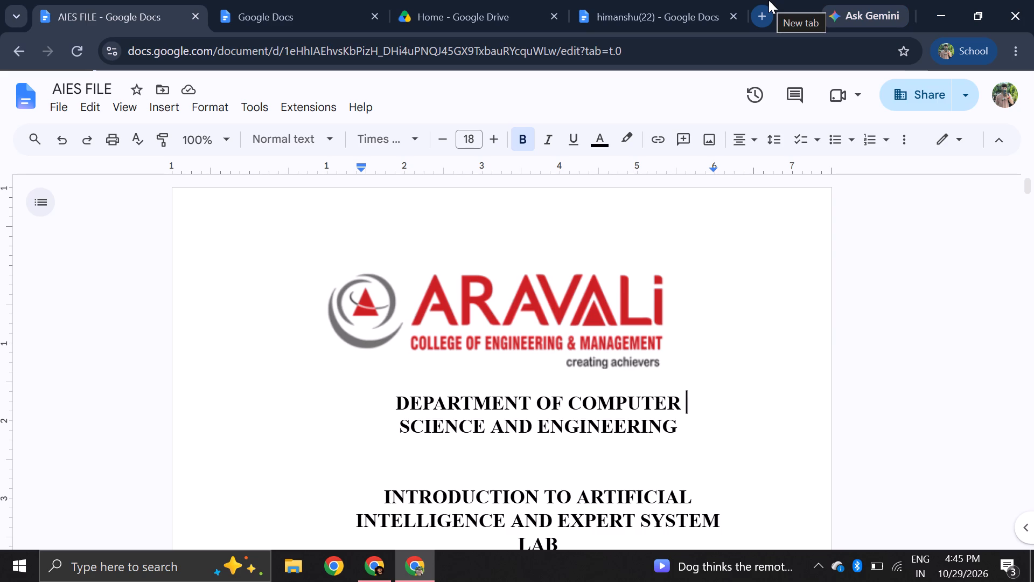
Recheck the layout of the cover page's headings and student details and the page that follows.
scroll(768, 0, down, 6)
scroll(581, 234, down, 6)
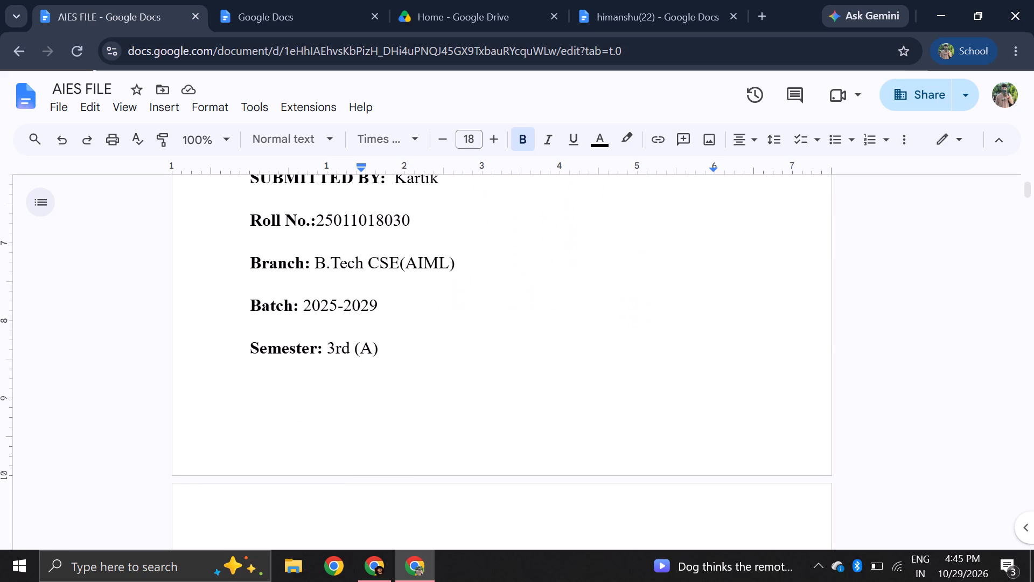
scroll(581, 234, down, 6)
scroll(581, 234, up, 4)
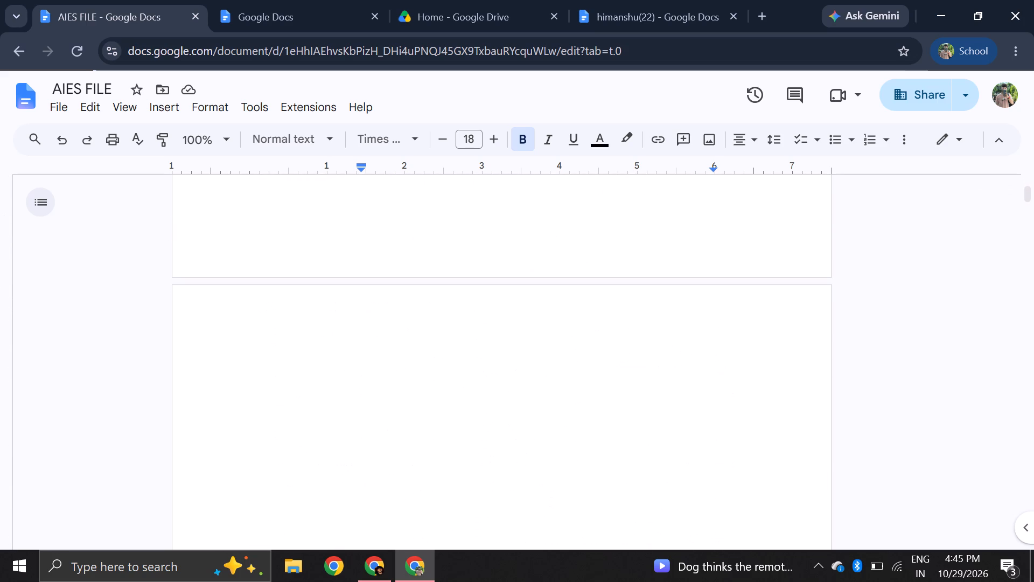
scroll(581, 234, up, 6)
scroll(581, 234, down, 1)
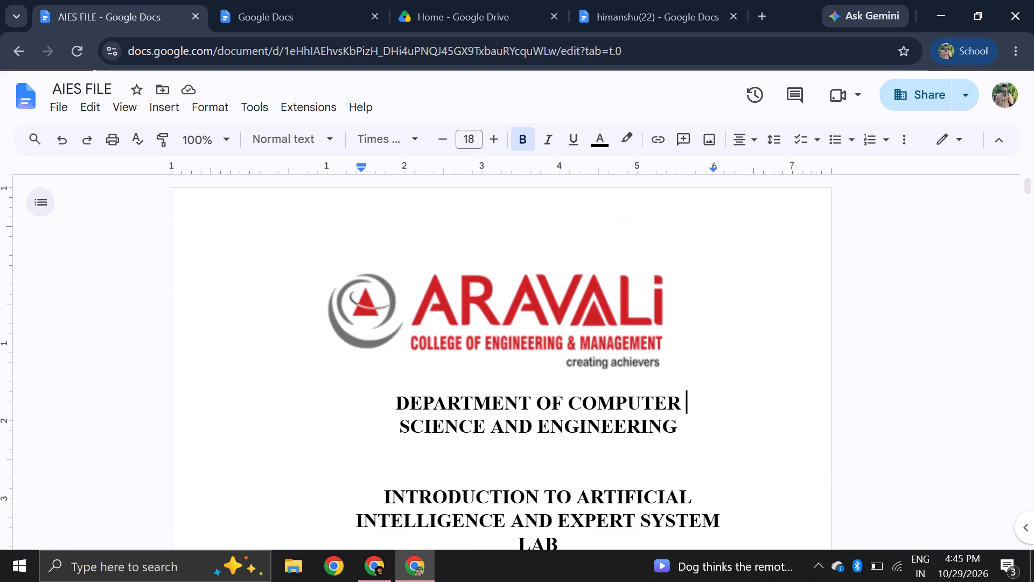
scroll(581, 234, down, 4)
scroll(581, 234, up, 4)
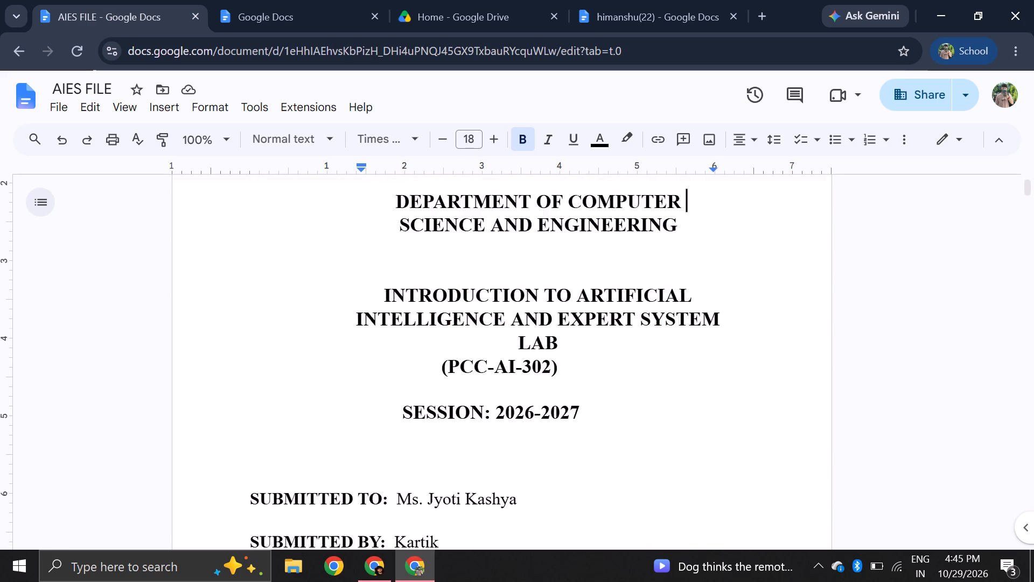
scroll(581, 234, up, 2)
Open the AIES FILE document with the college cover page from the recent documents on the Docs home page.
click(331, 18)
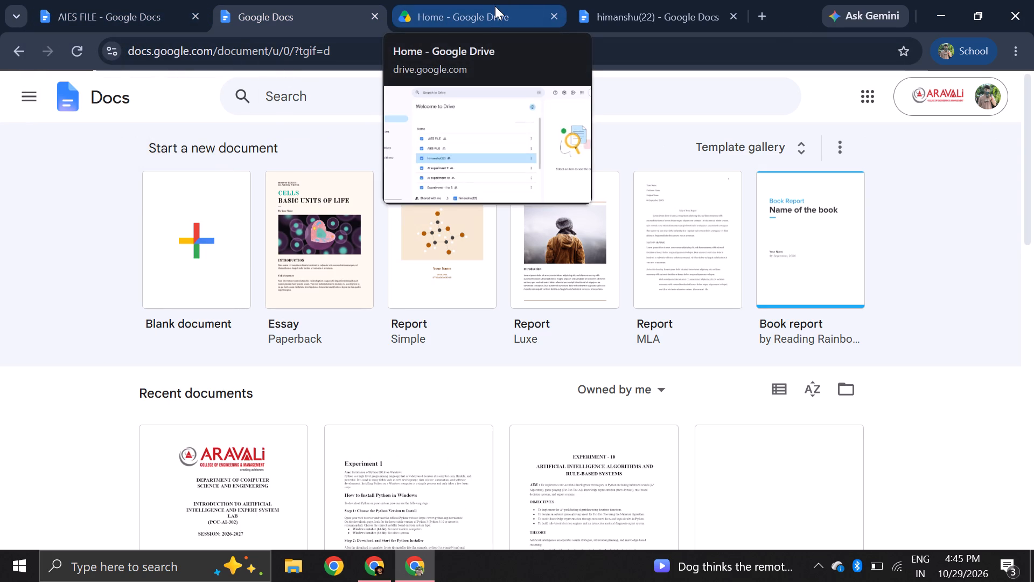
scroll(609, 229, down, 2)
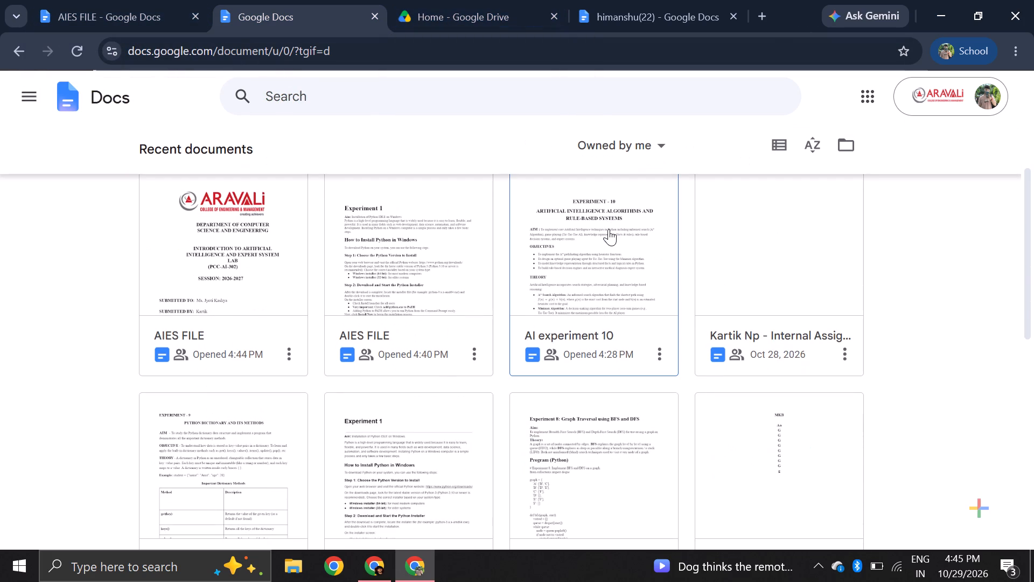
scroll(609, 229, down, 1)
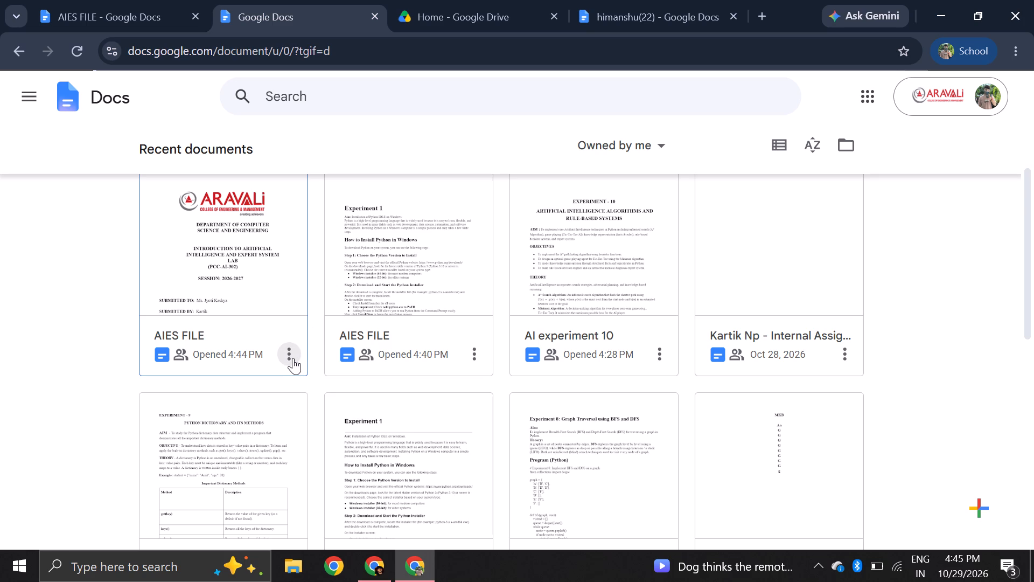
click(246, 318)
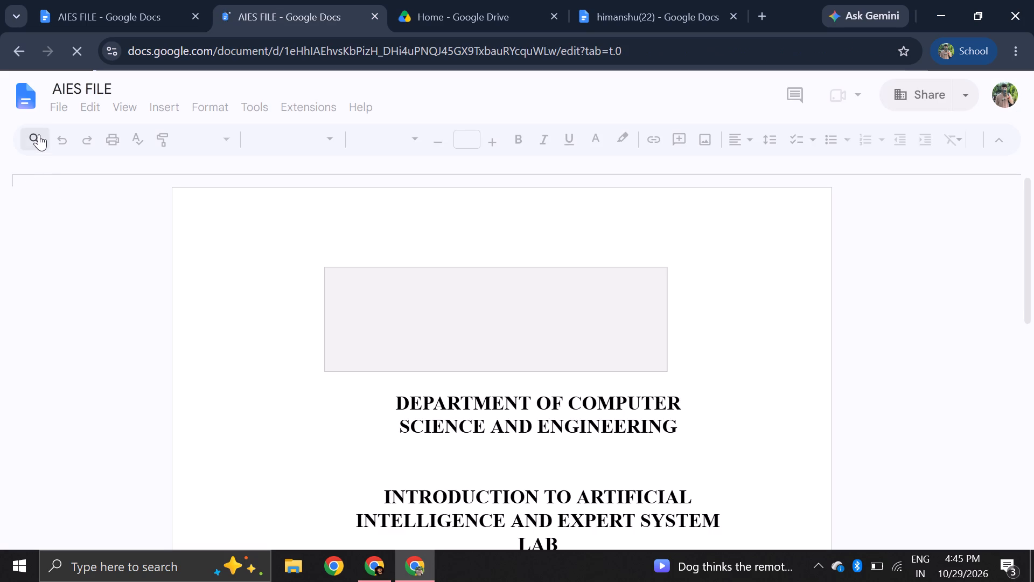
click(22, 100)
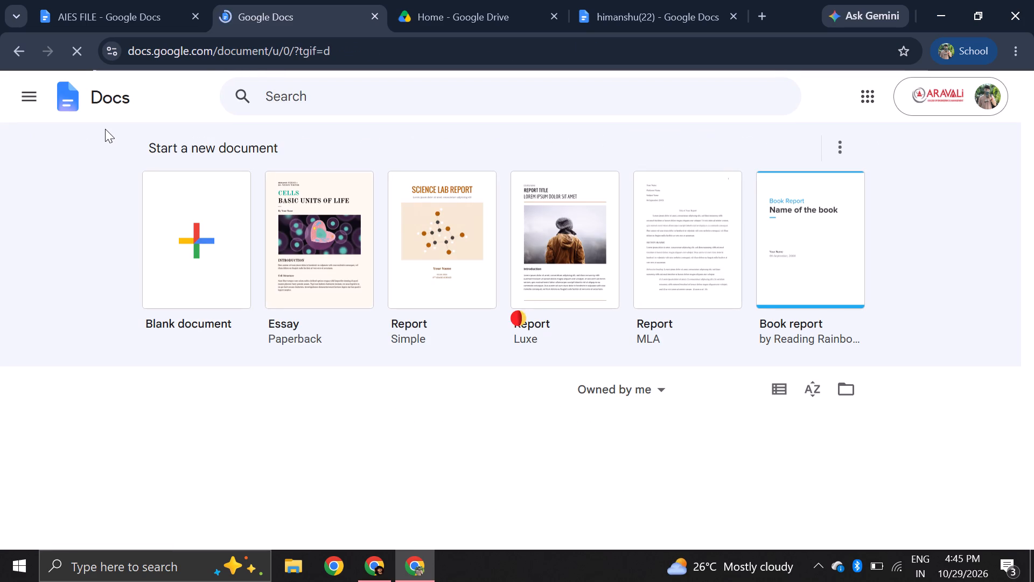
click(222, 496)
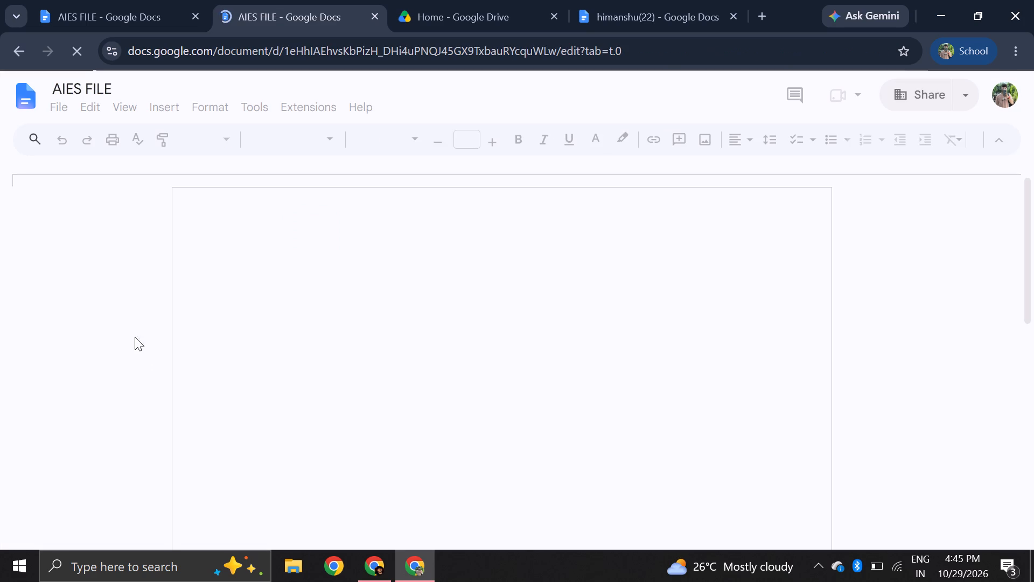
click(55, 108)
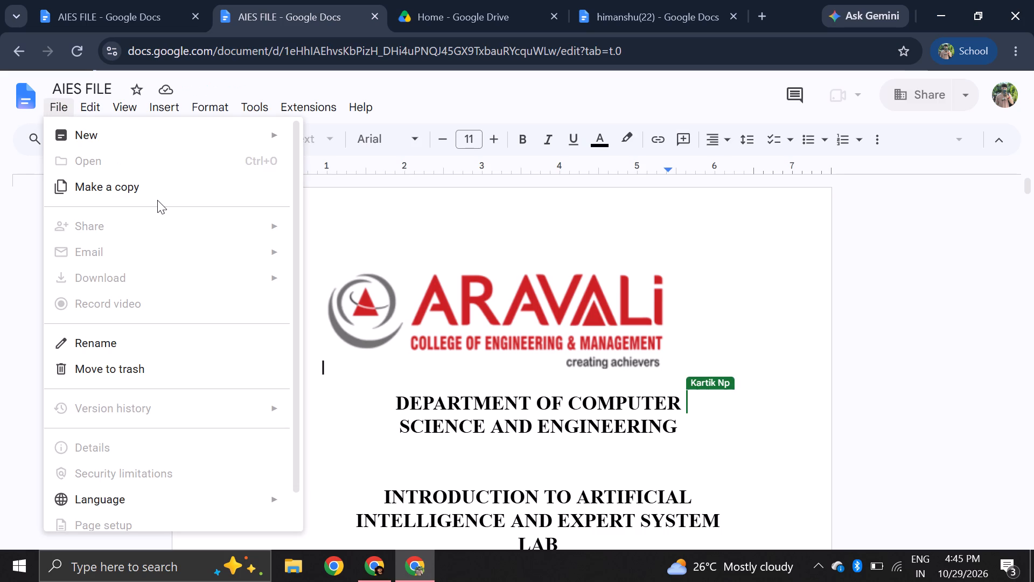
click(351, 237)
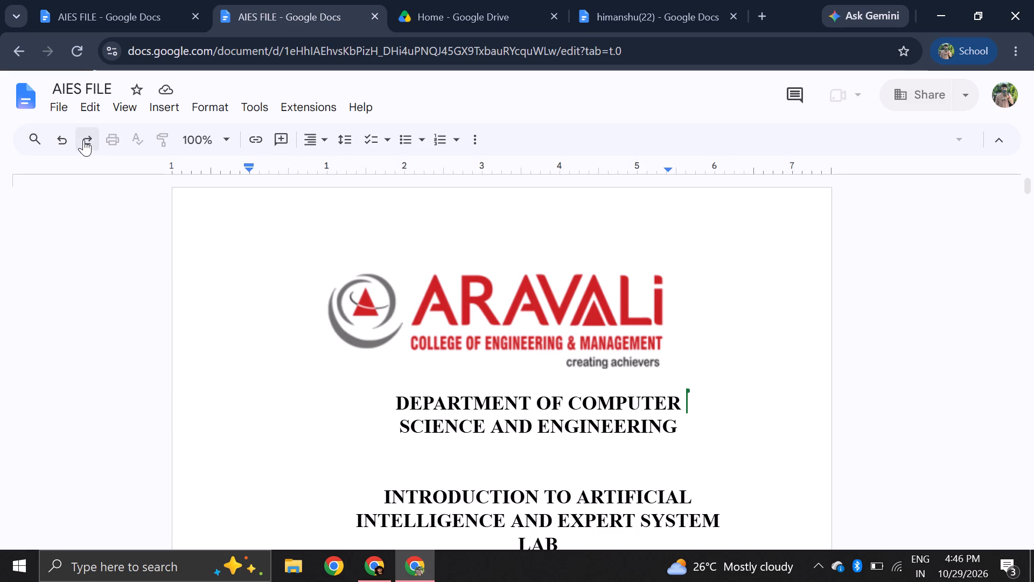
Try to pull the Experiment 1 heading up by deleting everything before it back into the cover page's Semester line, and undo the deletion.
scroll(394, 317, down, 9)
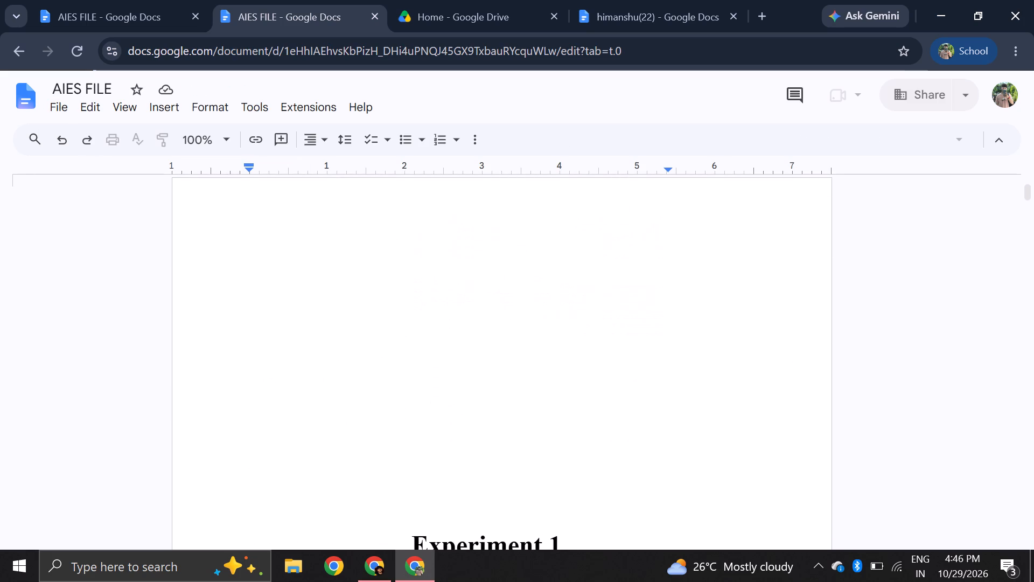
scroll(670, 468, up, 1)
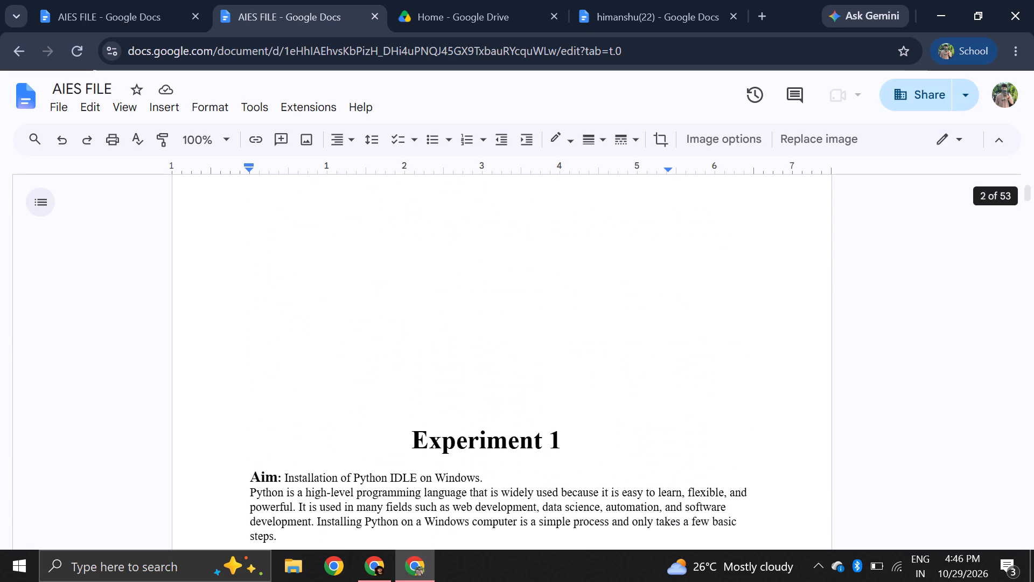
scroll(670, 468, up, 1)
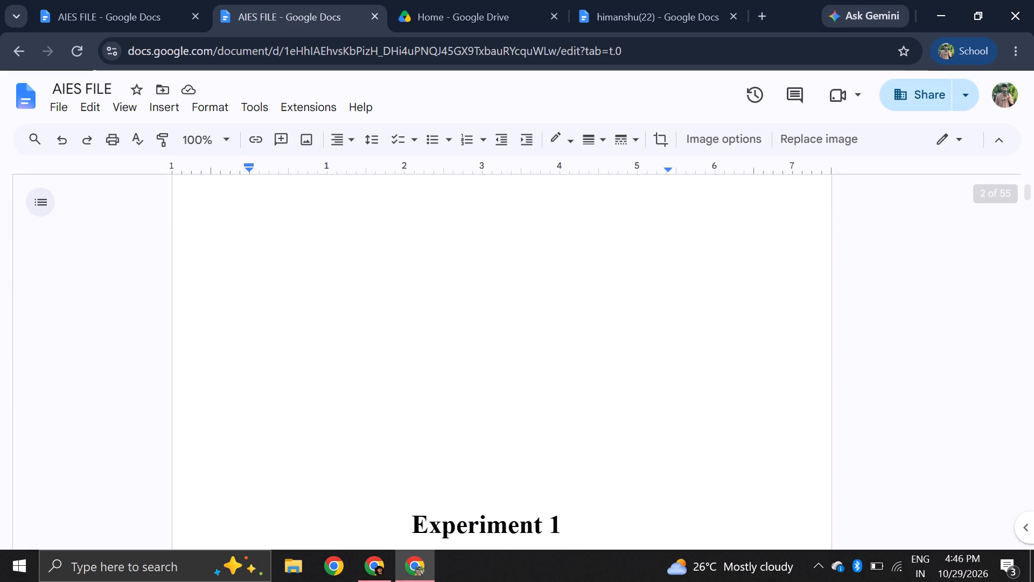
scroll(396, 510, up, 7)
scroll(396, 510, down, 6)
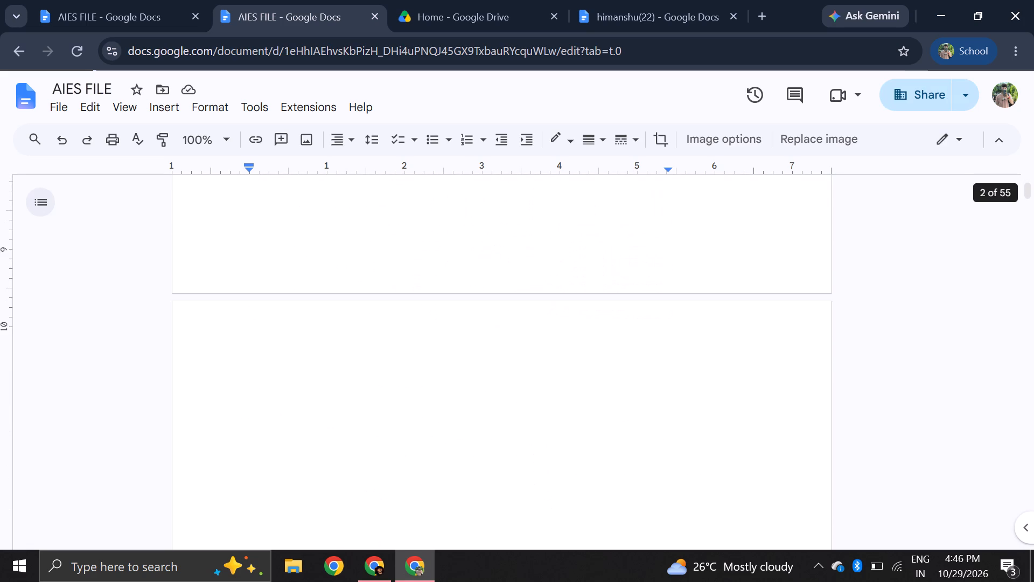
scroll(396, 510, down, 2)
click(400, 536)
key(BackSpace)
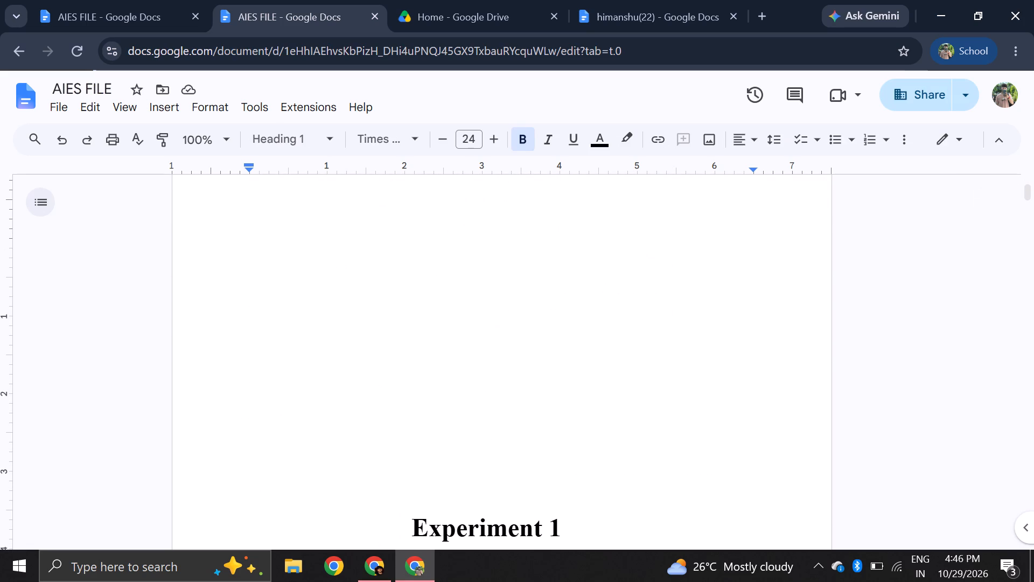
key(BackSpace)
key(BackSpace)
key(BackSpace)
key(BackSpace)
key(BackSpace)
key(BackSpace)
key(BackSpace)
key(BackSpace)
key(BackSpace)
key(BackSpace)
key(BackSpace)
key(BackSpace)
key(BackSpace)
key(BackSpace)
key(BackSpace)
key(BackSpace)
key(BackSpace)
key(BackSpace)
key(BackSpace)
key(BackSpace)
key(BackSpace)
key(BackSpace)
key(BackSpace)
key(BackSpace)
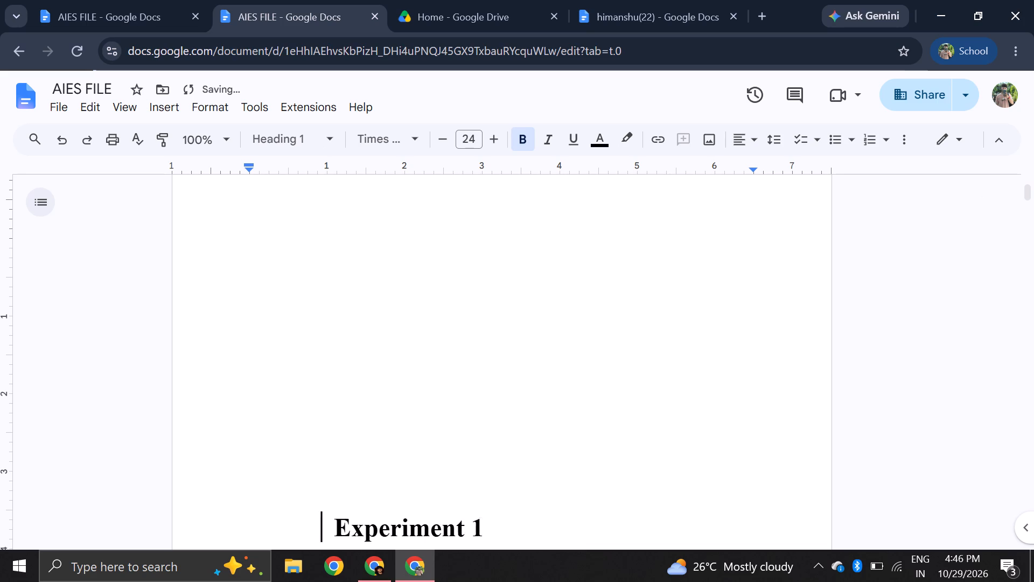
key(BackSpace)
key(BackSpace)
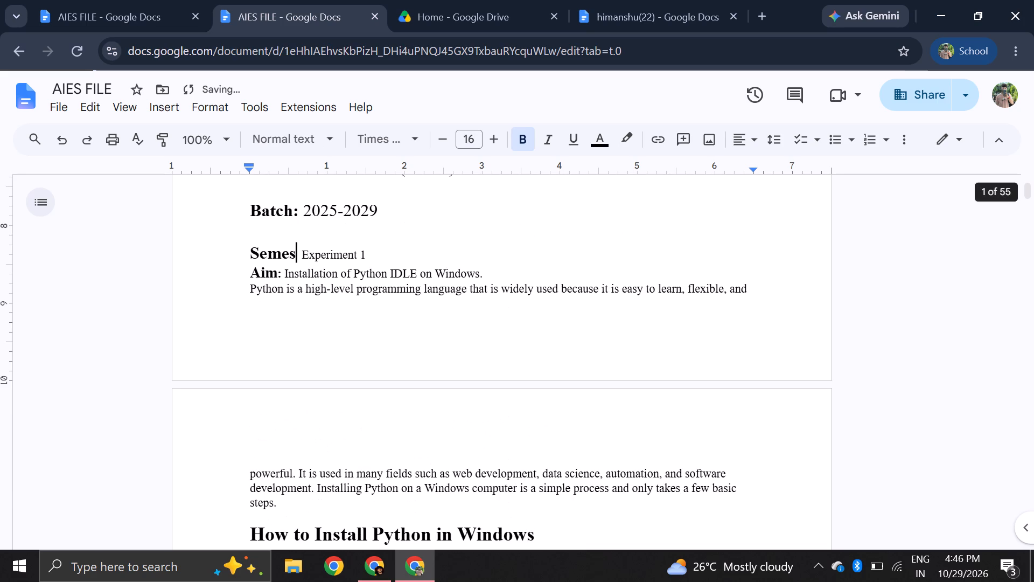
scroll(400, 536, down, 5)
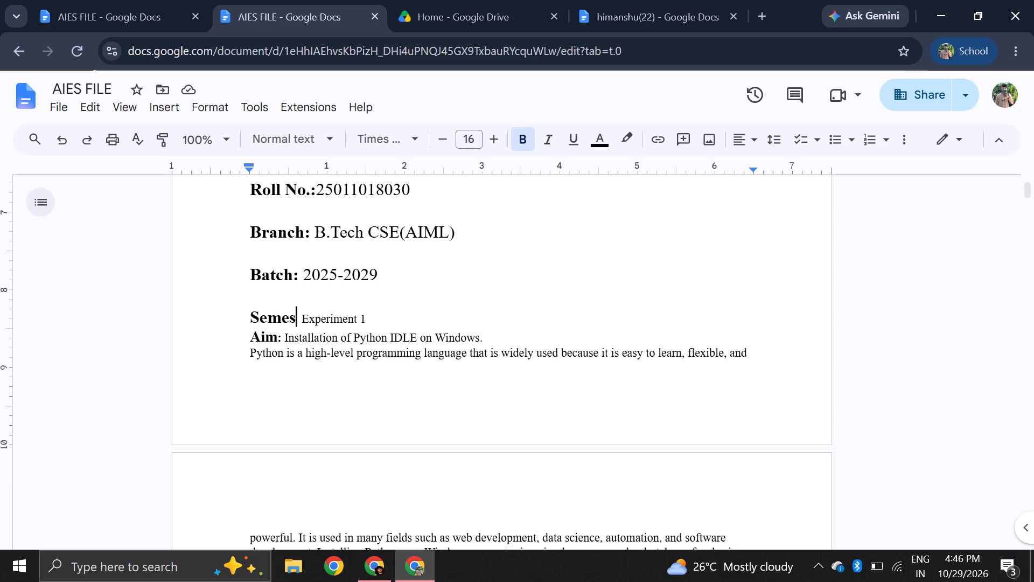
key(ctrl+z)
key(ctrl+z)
Remove the blank lines above the Experiment 1 heading so it starts at the top of its page.
scroll(400, 536, up, 1)
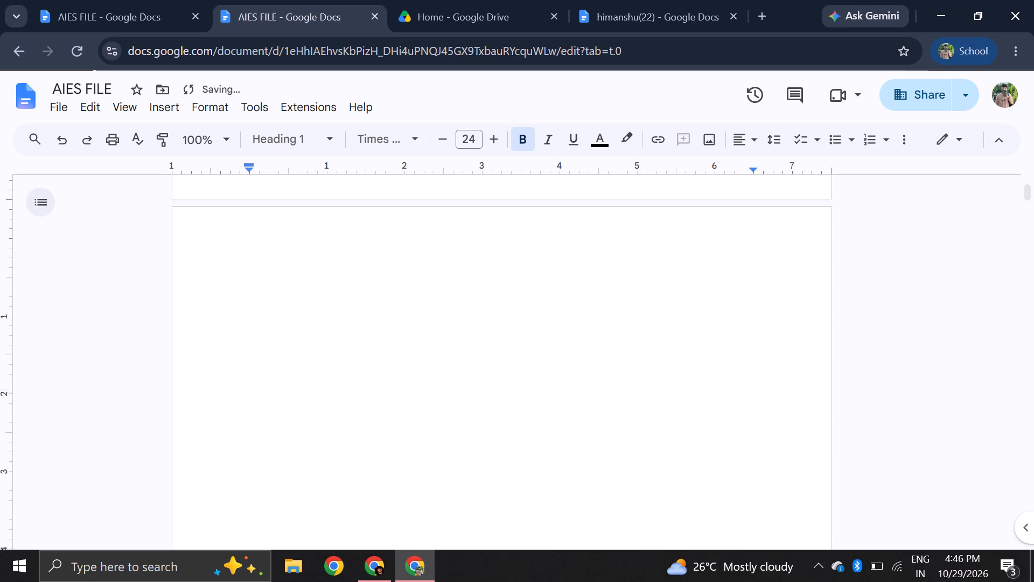
scroll(400, 536, up, 2)
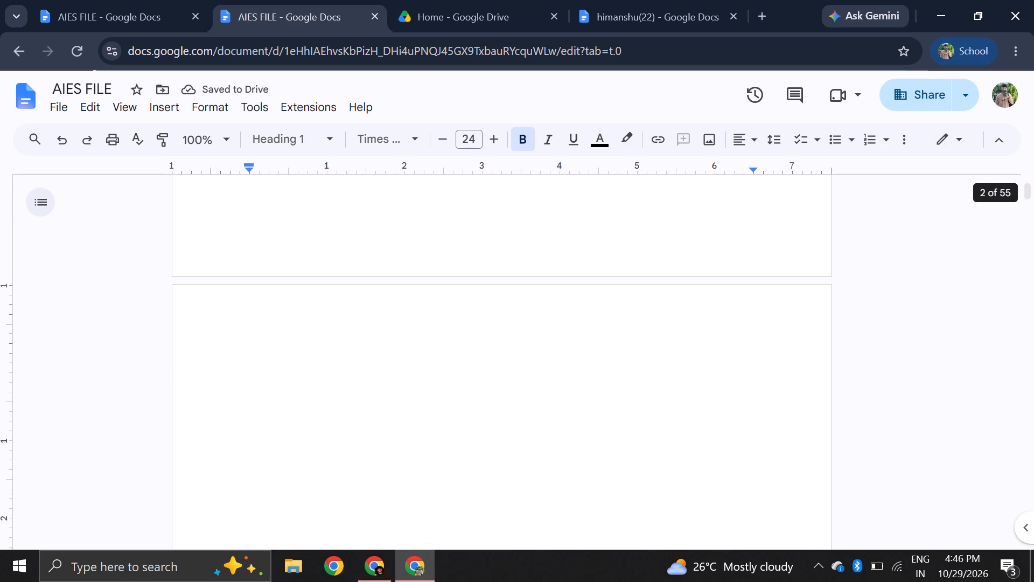
drag(245, 319, 646, 515)
key(BackSpace)
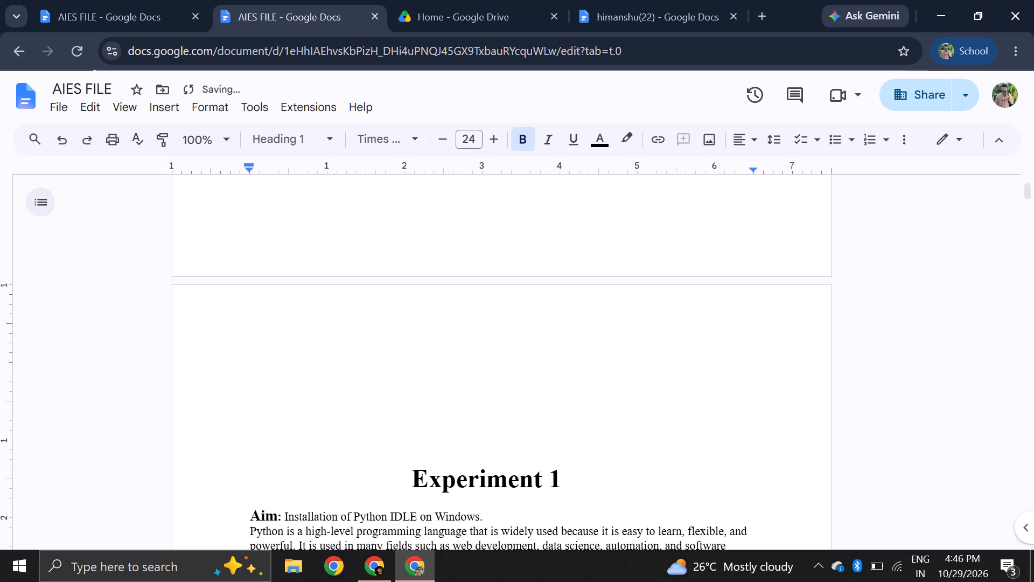
drag(684, 426, 291, 310)
drag(264, 306, 609, 429)
key(BackSpace)
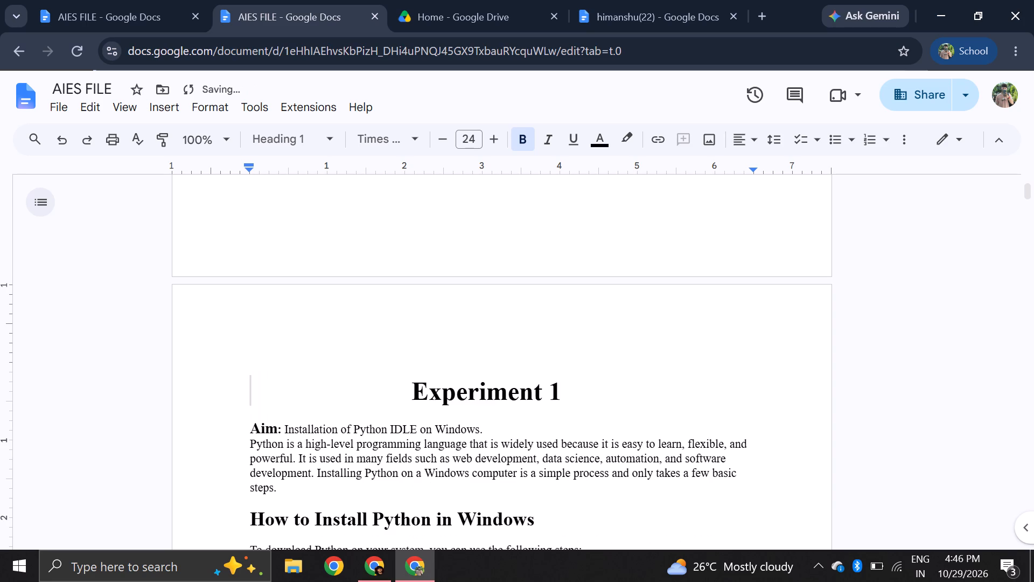
Trim the leading spaces before the Experiment 1 heading, undoing the excess deletion that reaches the cover page's Semester line.
drag(546, 338, 365, 341)
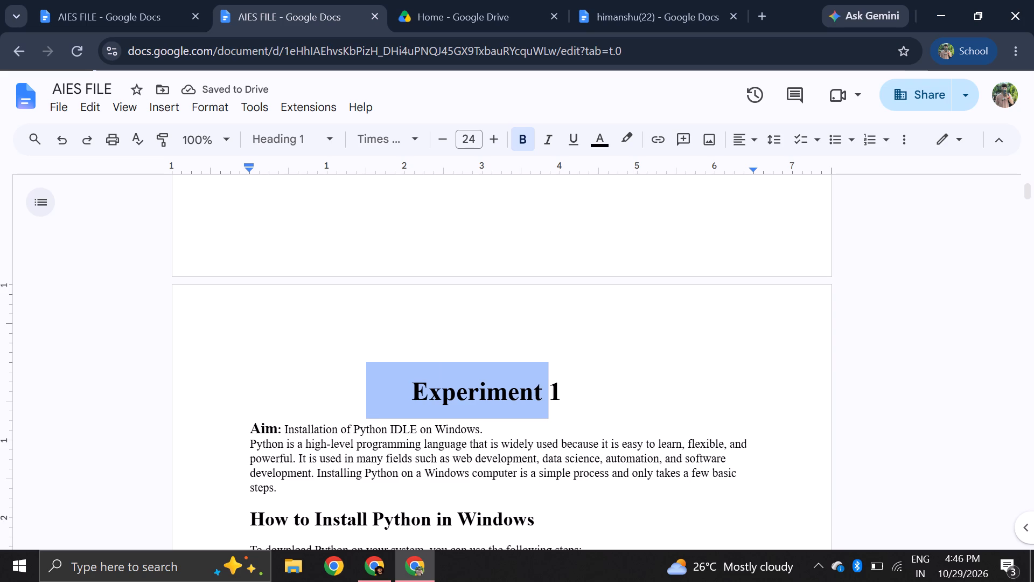
drag(365, 341, 611, 368)
drag(255, 300, 341, 313)
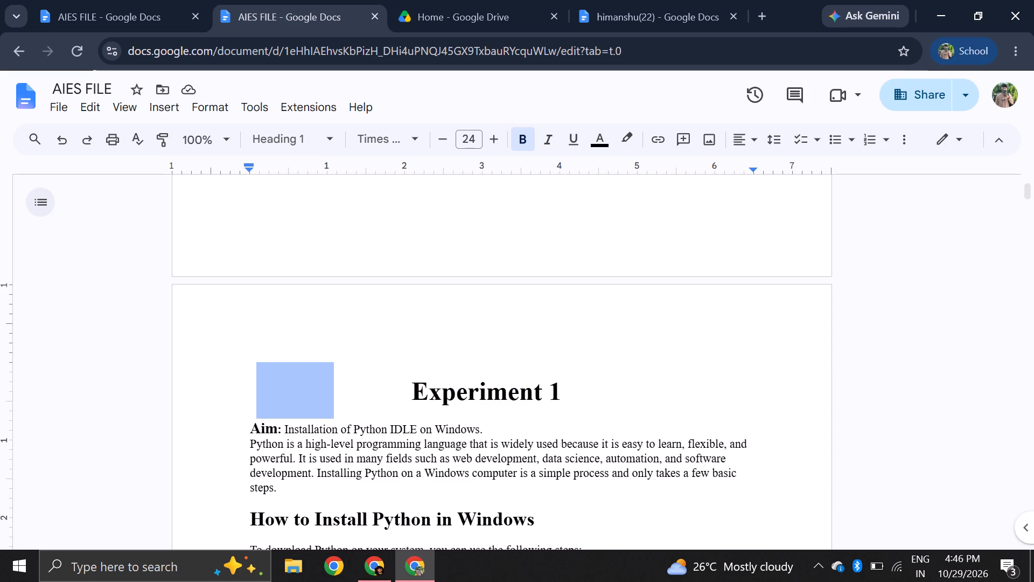
drag(341, 313, 333, 313)
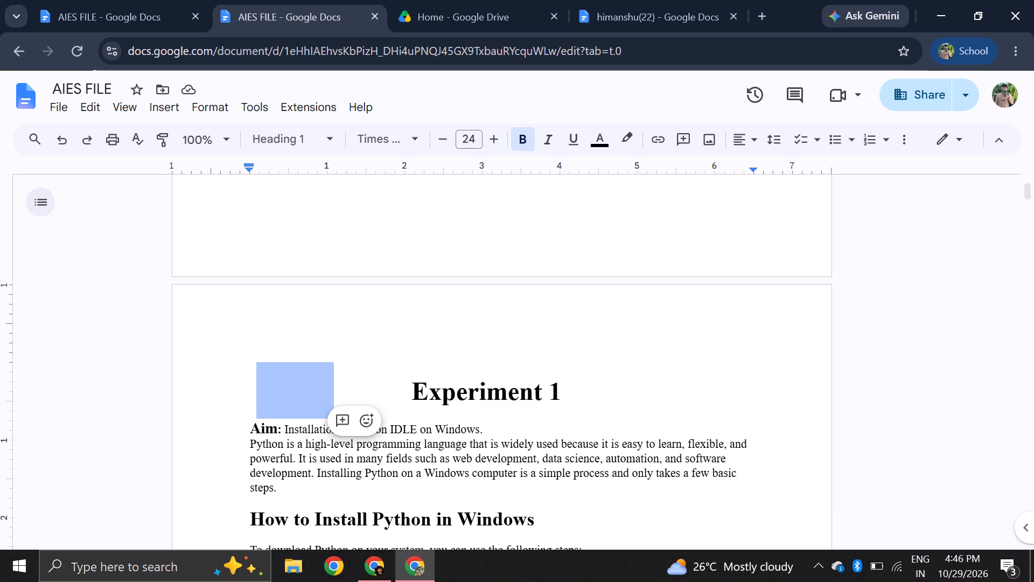
click(385, 396)
key(BackSpace)
key(BackSpace)
key(BackSpace)
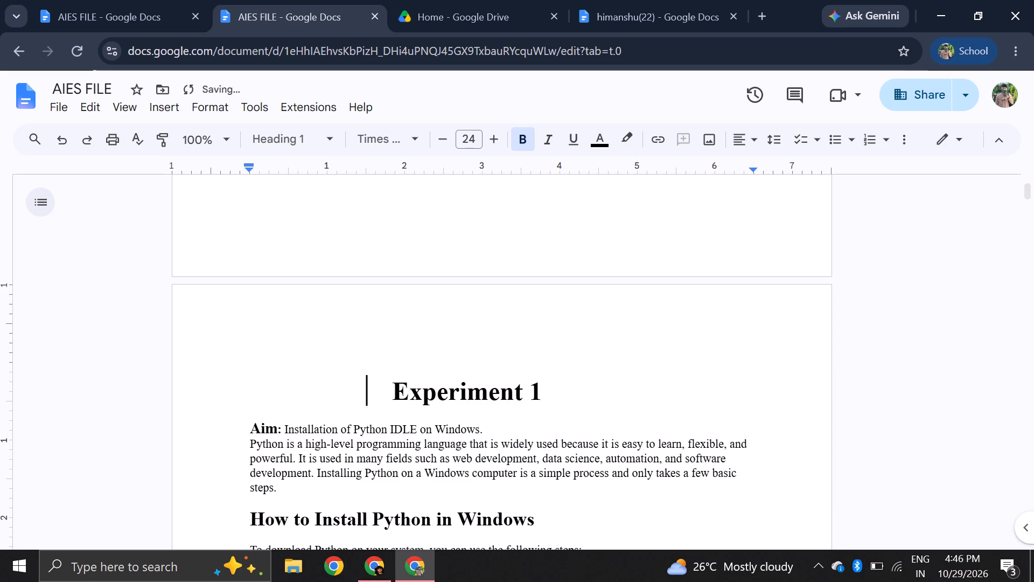
key(BackSpace)
key(BackSpace)
key(BackSpace)
key(BackSpace)
key(BackSpace)
key(BackSpace)
key(BackSpace)
key(BackSpace)
key(BackSpace)
key(BackSpace)
key(BackSpace)
key(BackSpace)
key(BackSpace)
key(BackSpace)
key(BackSpace)
key(BackSpace)
key(BackSpace)
key(BackSpace)
key(BackSpace)
key(BackSpace)
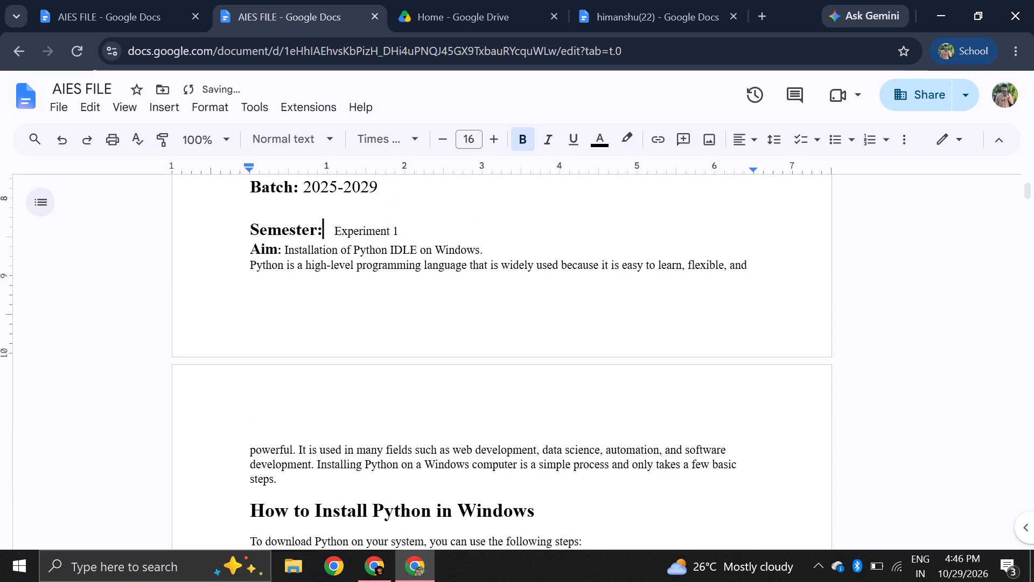
key(ctrl+z)
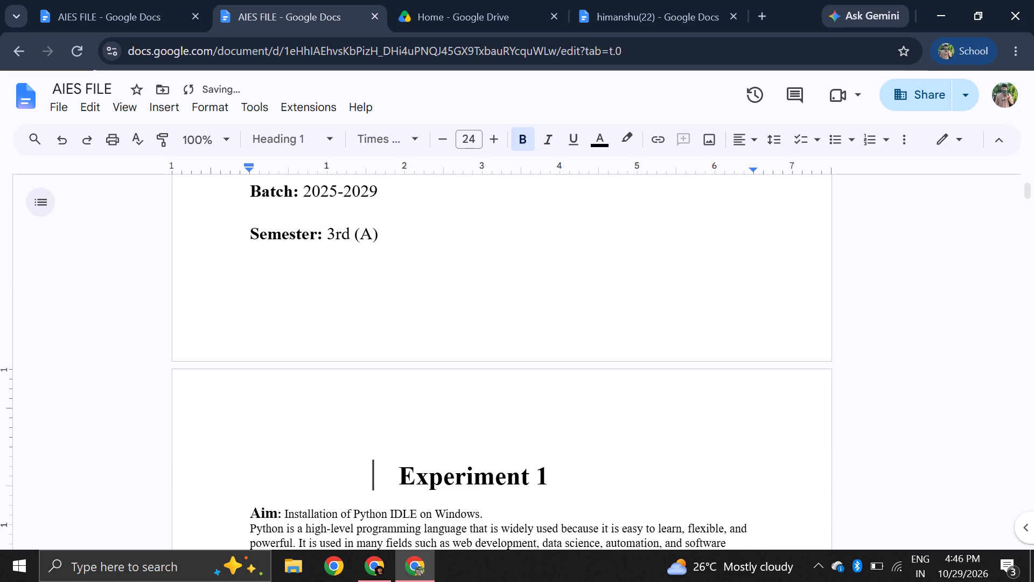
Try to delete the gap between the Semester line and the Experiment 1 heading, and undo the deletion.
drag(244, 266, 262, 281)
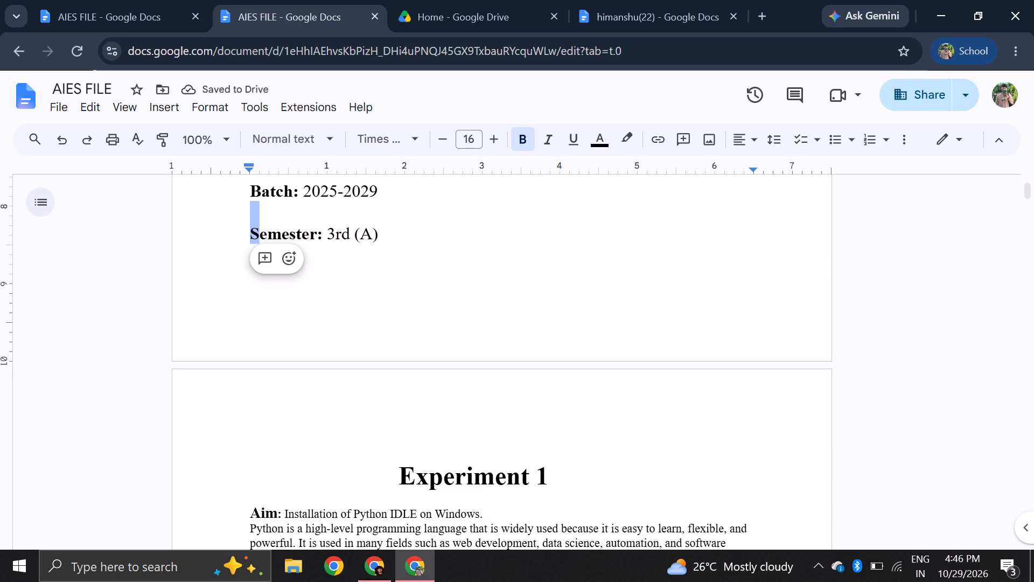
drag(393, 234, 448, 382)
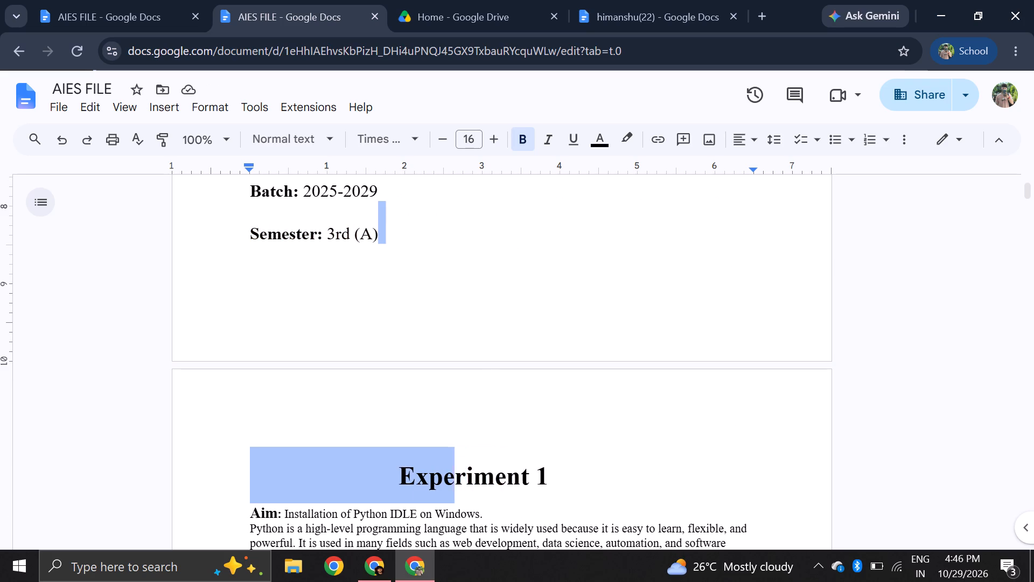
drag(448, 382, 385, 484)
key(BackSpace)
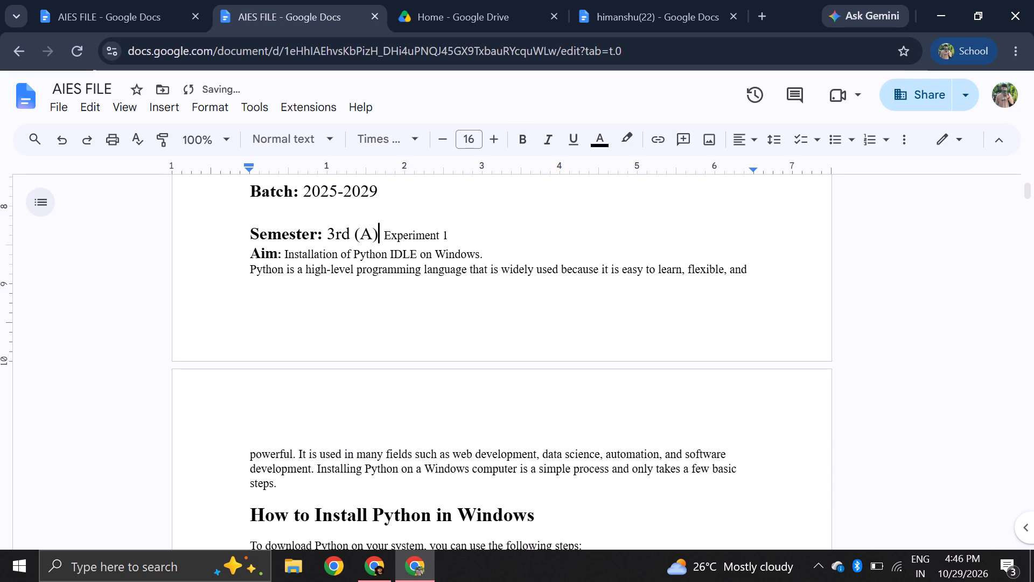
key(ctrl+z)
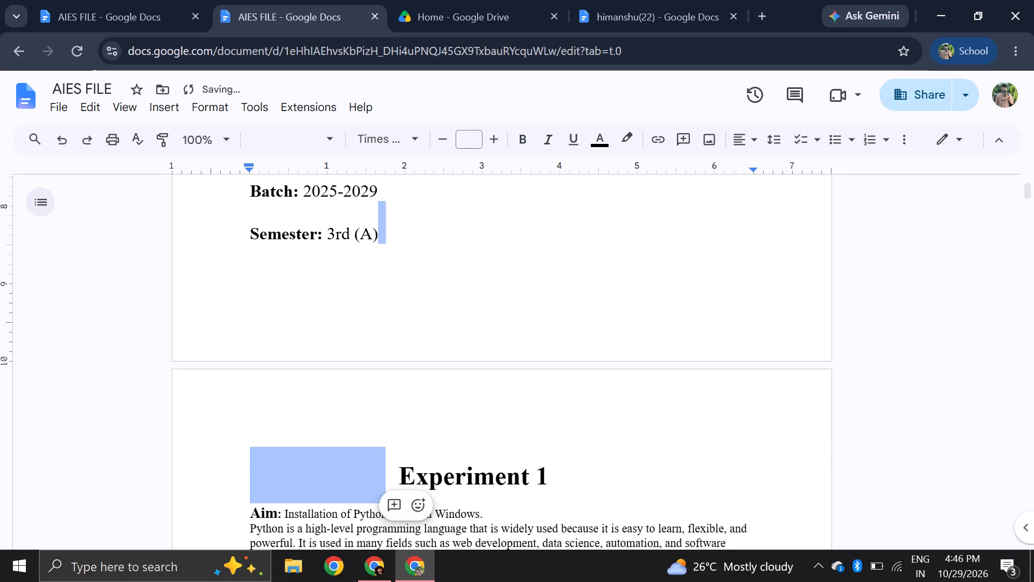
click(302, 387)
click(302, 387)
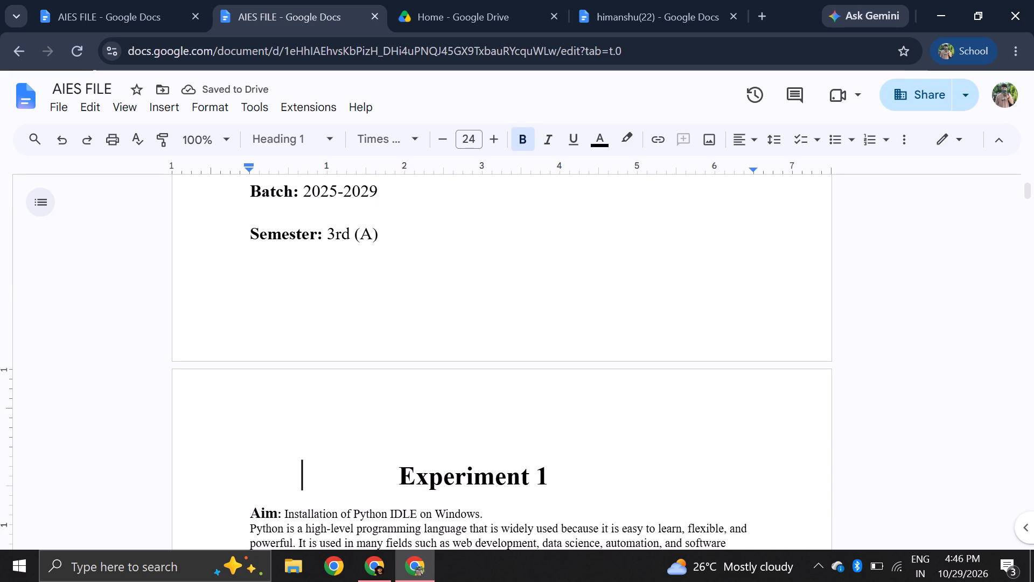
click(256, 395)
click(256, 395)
Review the pages from the Python installation steps through the keyword table and compiler–interpreter comparison to Experiment 2, and the execution modes section.
scroll(256, 395, down, 3)
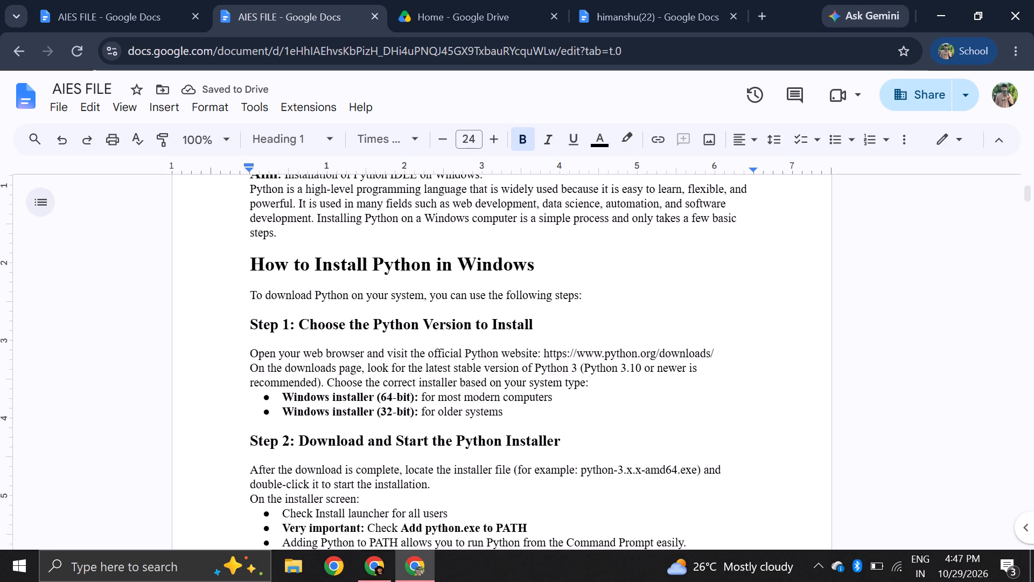
scroll(256, 395, down, 14)
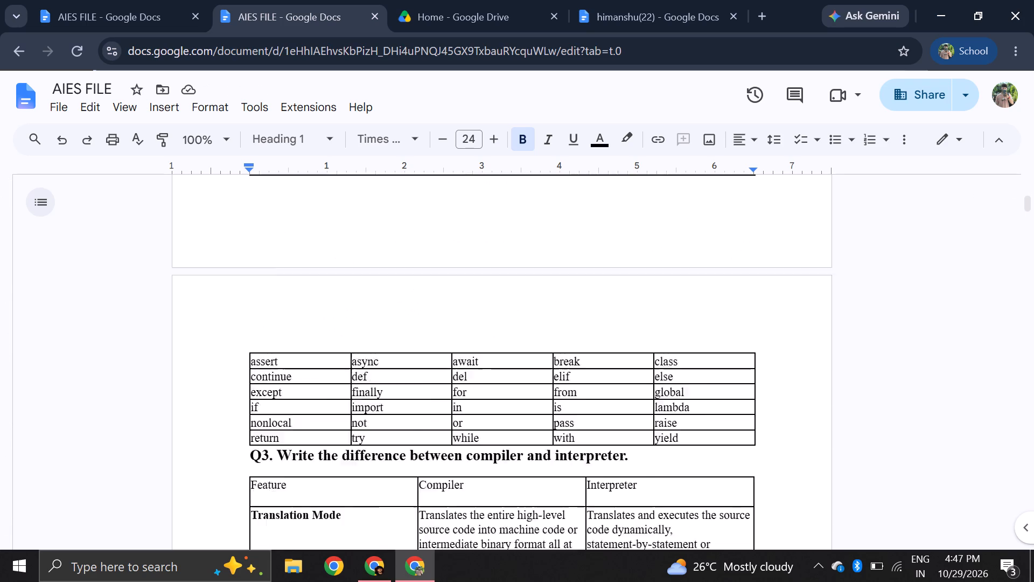
scroll(256, 395, down, 15)
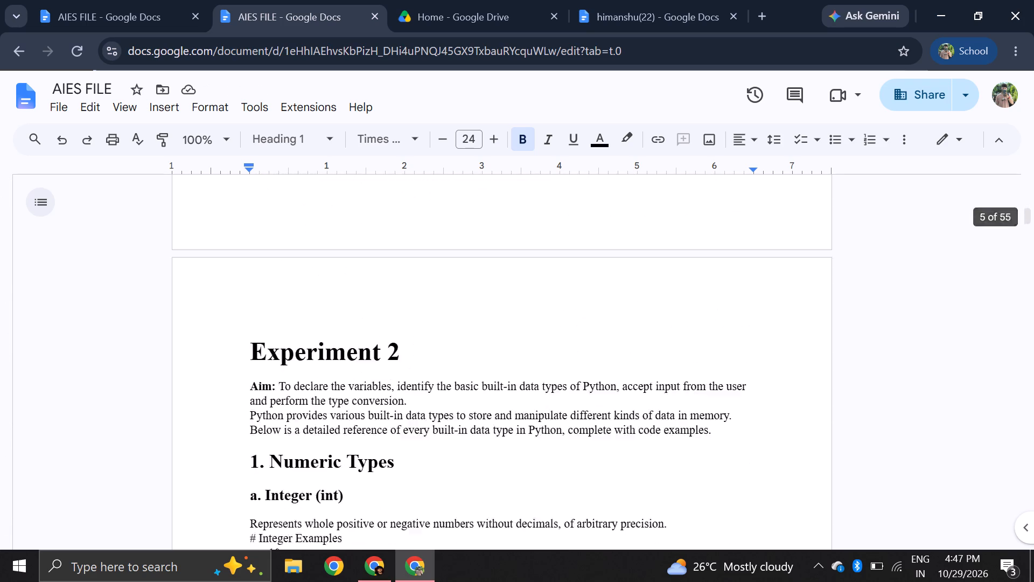
scroll(256, 395, down, 3)
scroll(256, 395, up, 7)
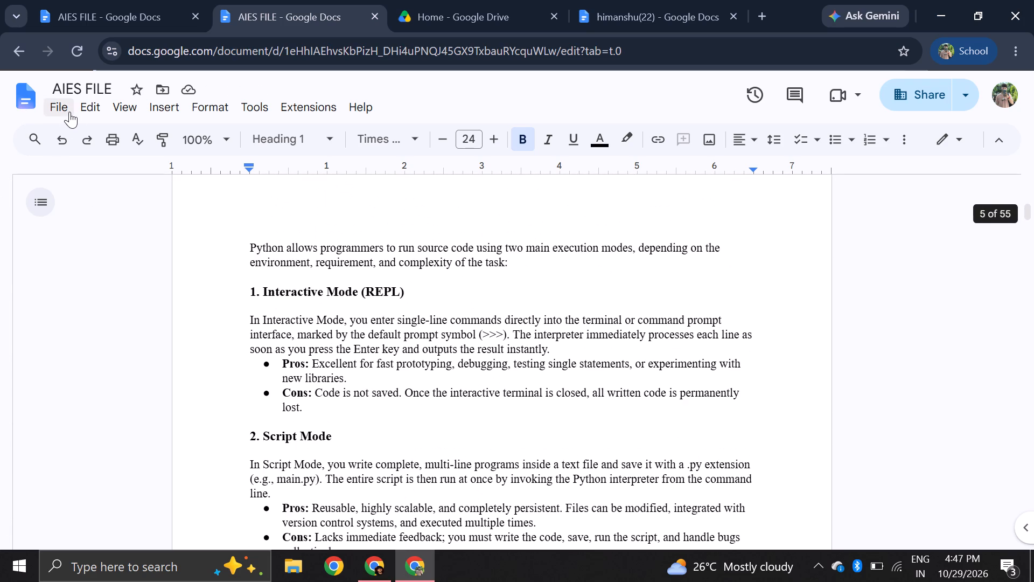
Download the AIES FILE document as a PDF.
click(68, 110)
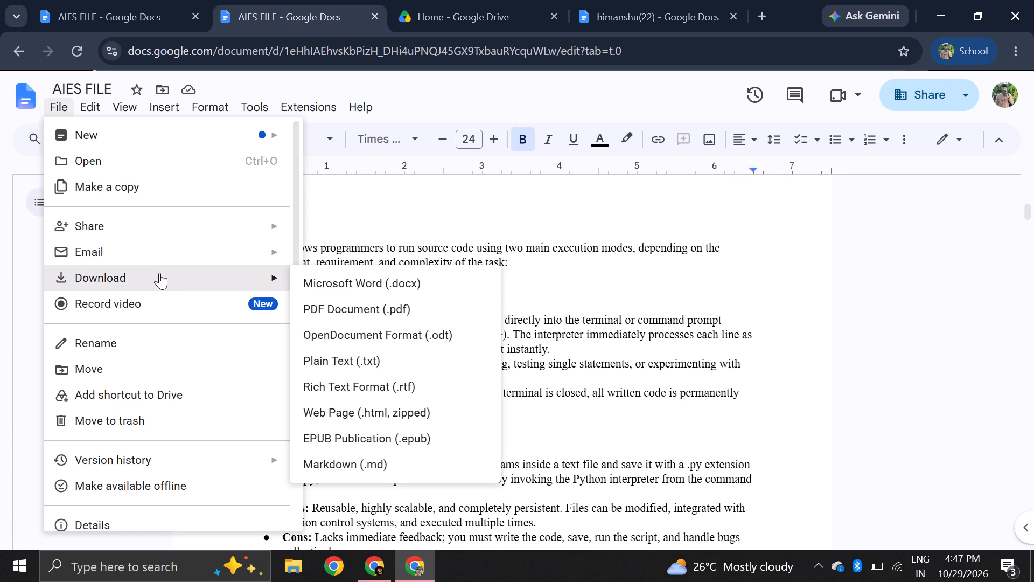
click(384, 303)
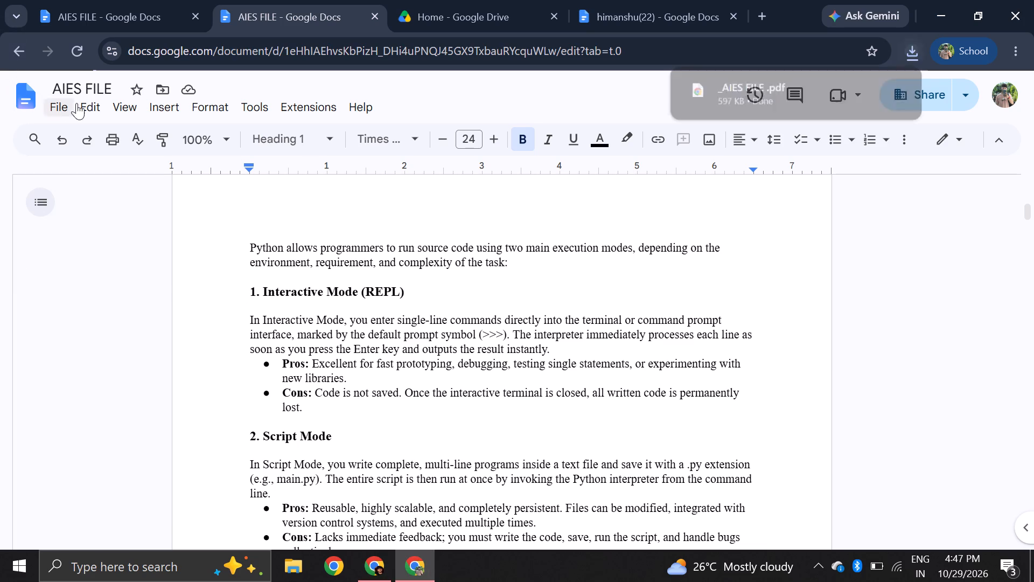
Show the downloaded _AIES FILE PDF in its folder, move it from Downloads to the Desktop, and close the folder window.
click(864, 86)
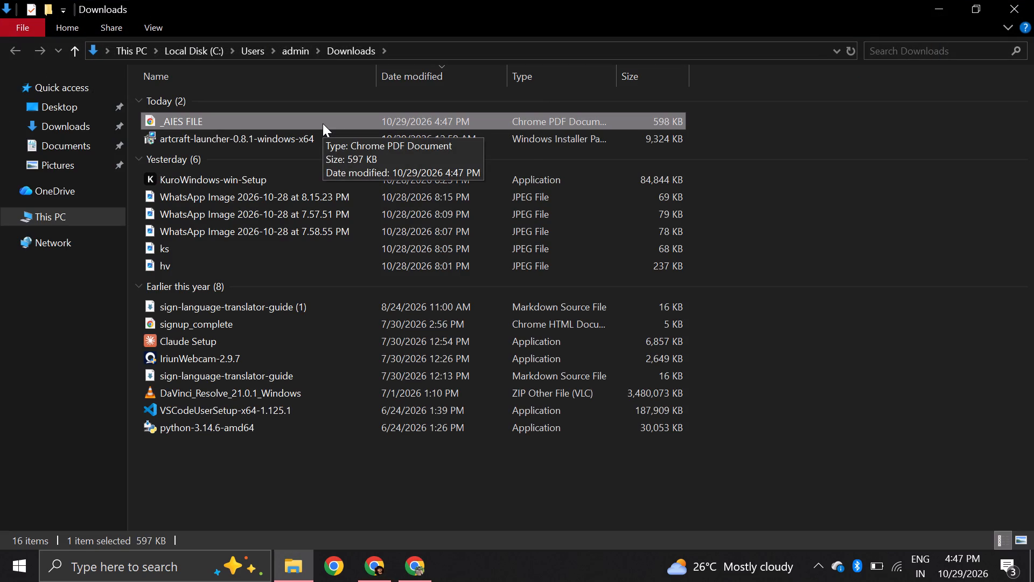
drag(323, 123, 93, 98)
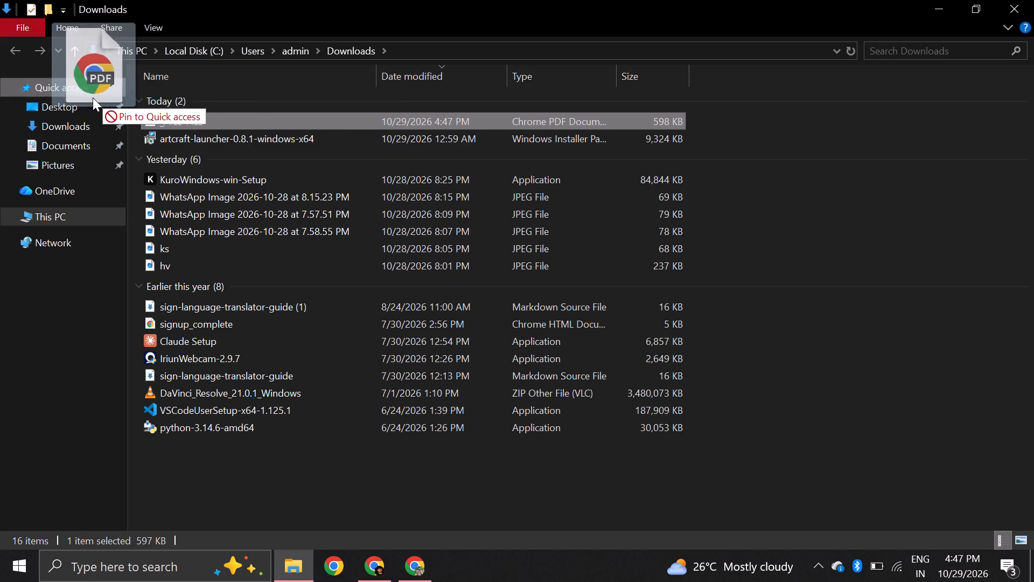
drag(93, 98, 93, 106)
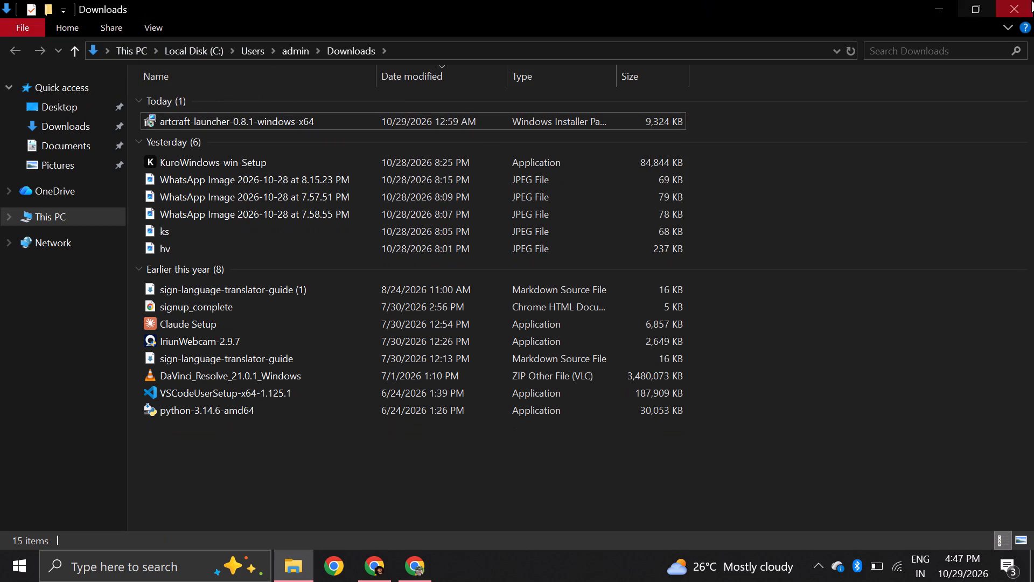
click(1033, 0)
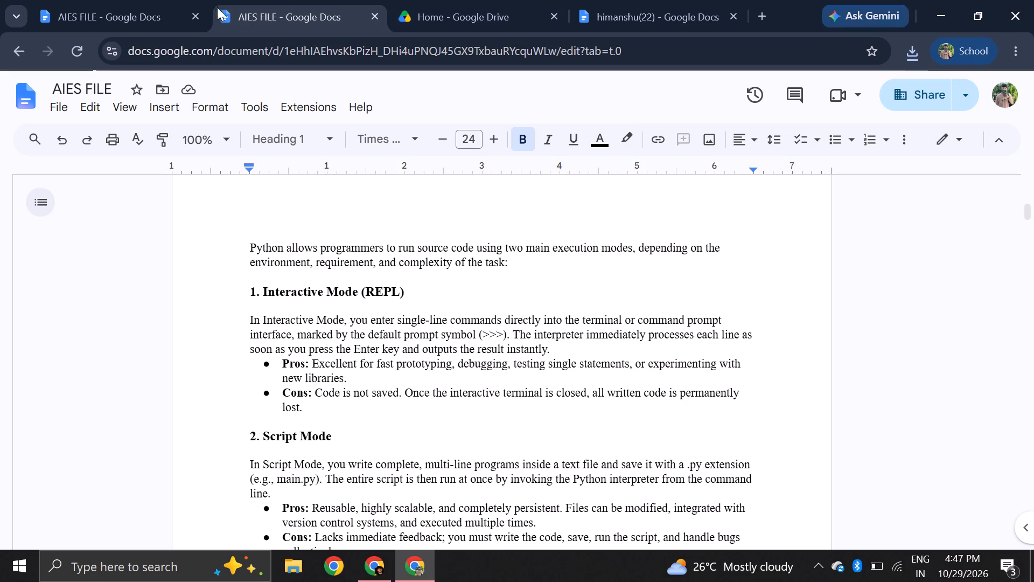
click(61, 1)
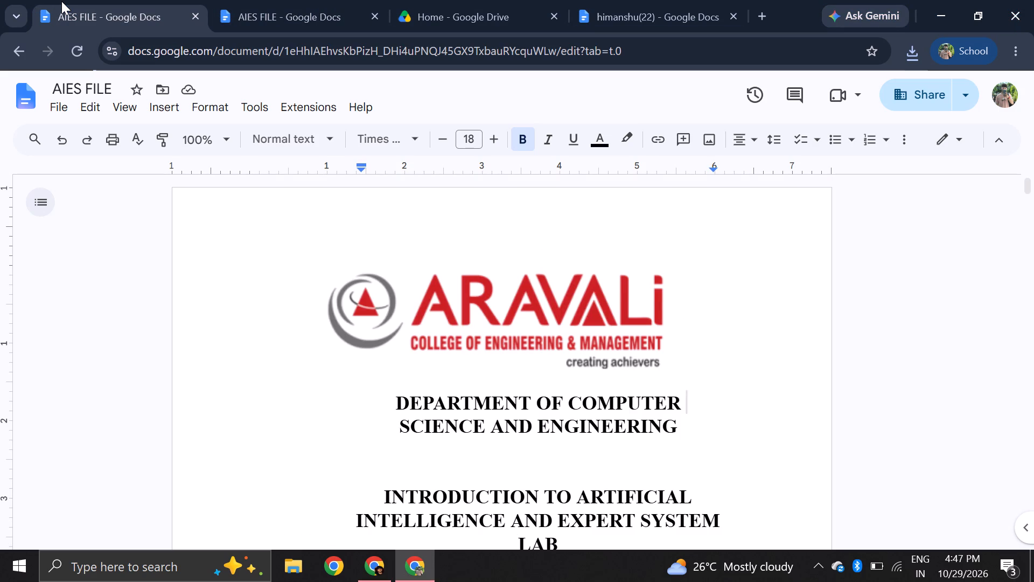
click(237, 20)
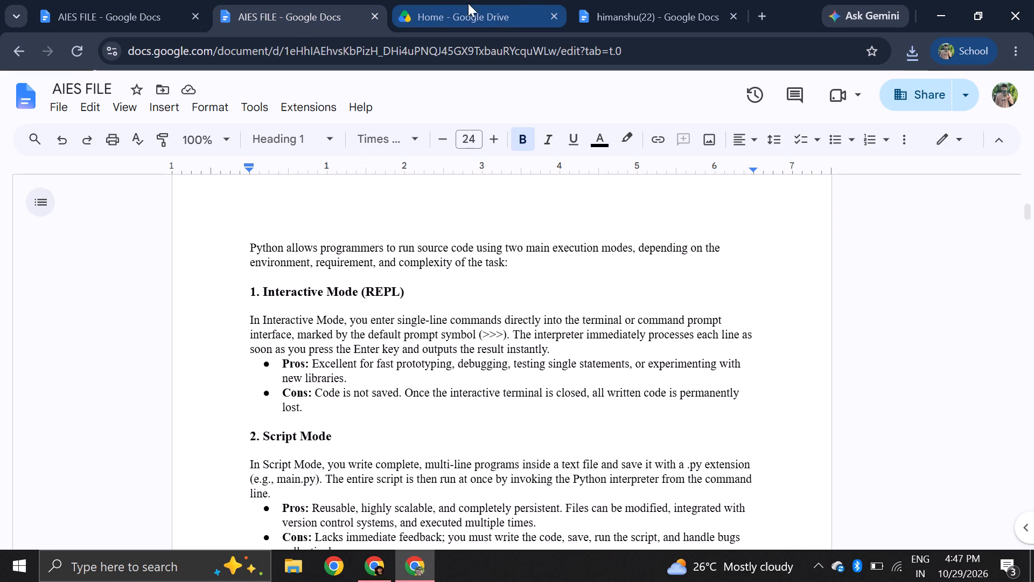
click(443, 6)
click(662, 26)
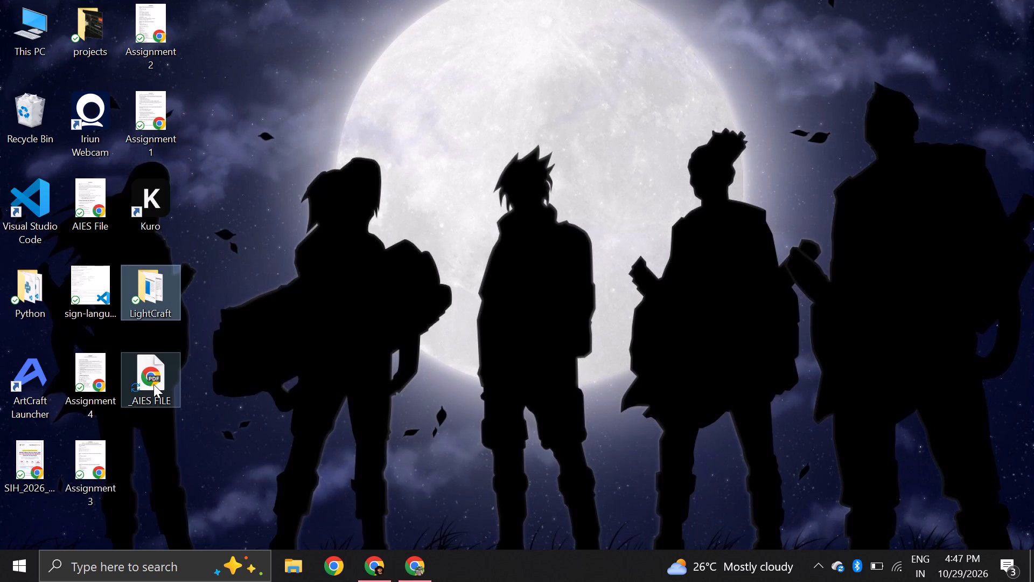
Open the _AIES FILE PDF from the desktop and review its pages from Experiment 1 through to the start of Experiment 10.
double_click(153, 384)
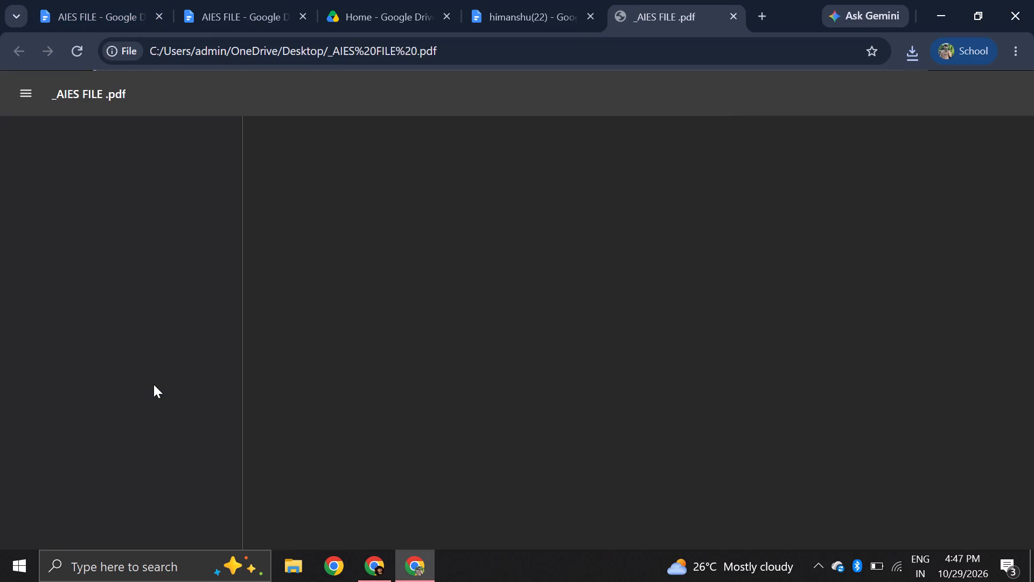
scroll(446, 421, down, 9)
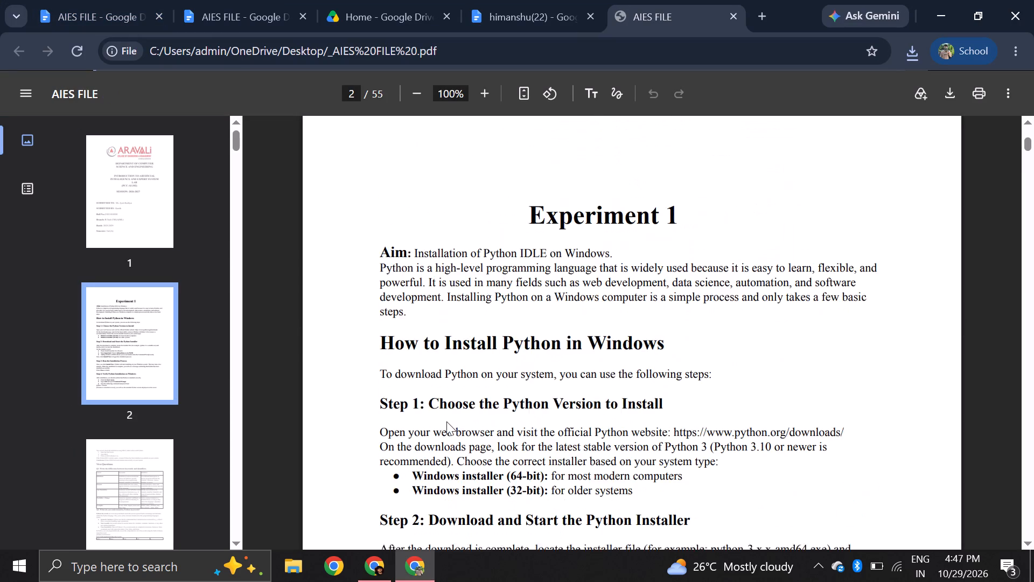
scroll(446, 421, down, 1)
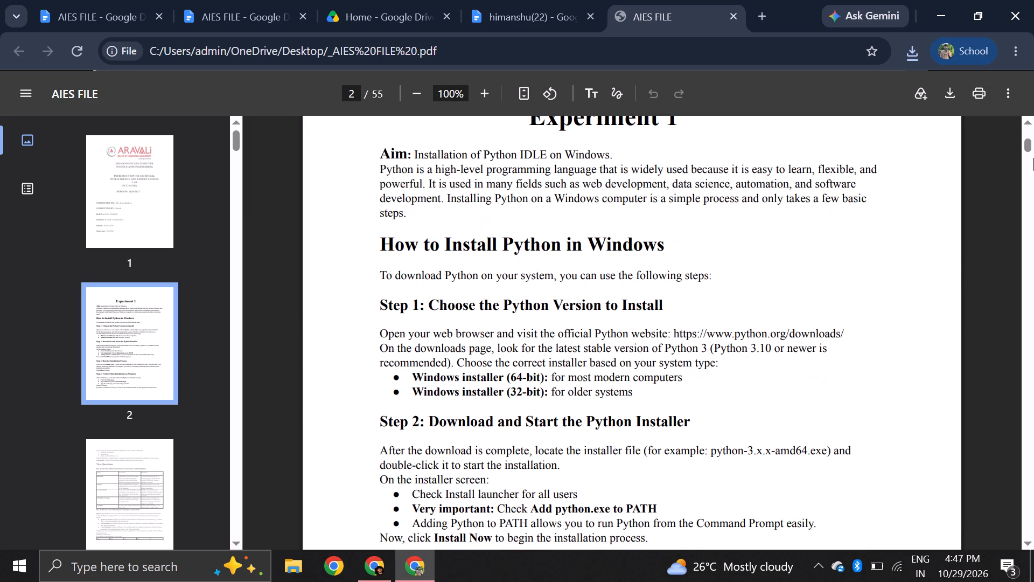
click(1026, 148)
drag(1026, 148, 1033, 169)
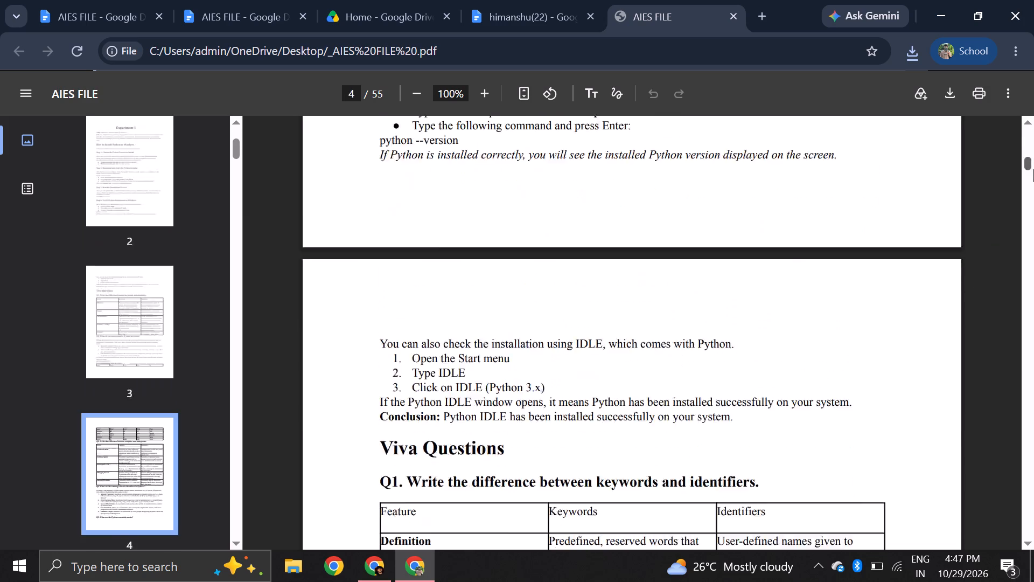
drag(1033, 169, 1033, 301)
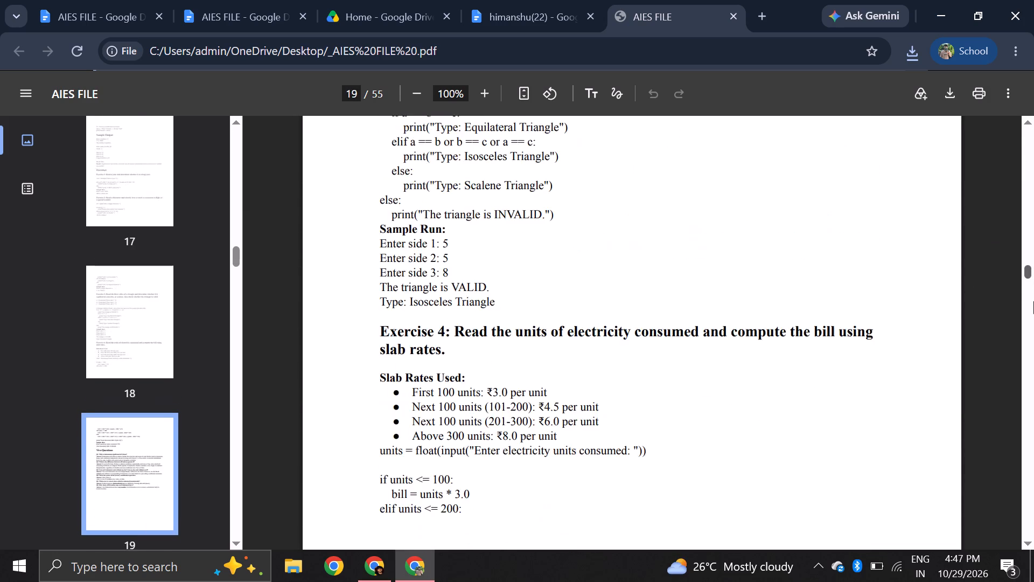
drag(1033, 301, 1033, 329)
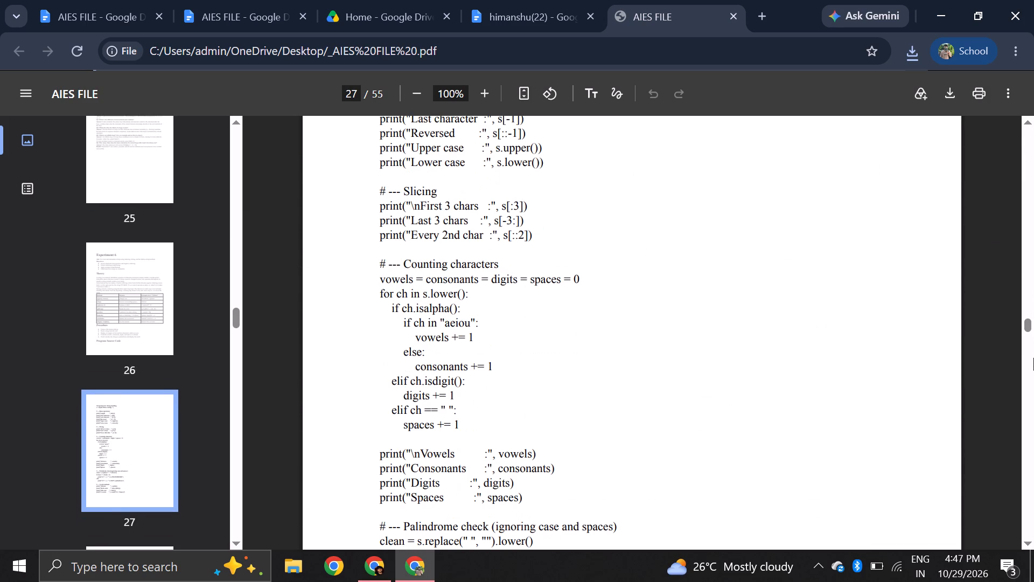
drag(1028, 328, 1031, 350)
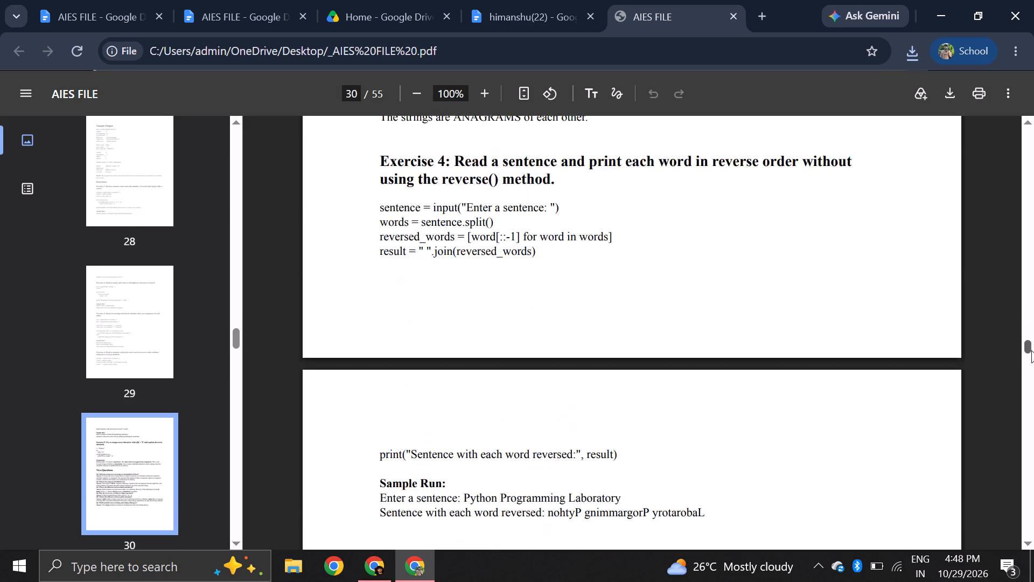
drag(1031, 350, 1032, 383)
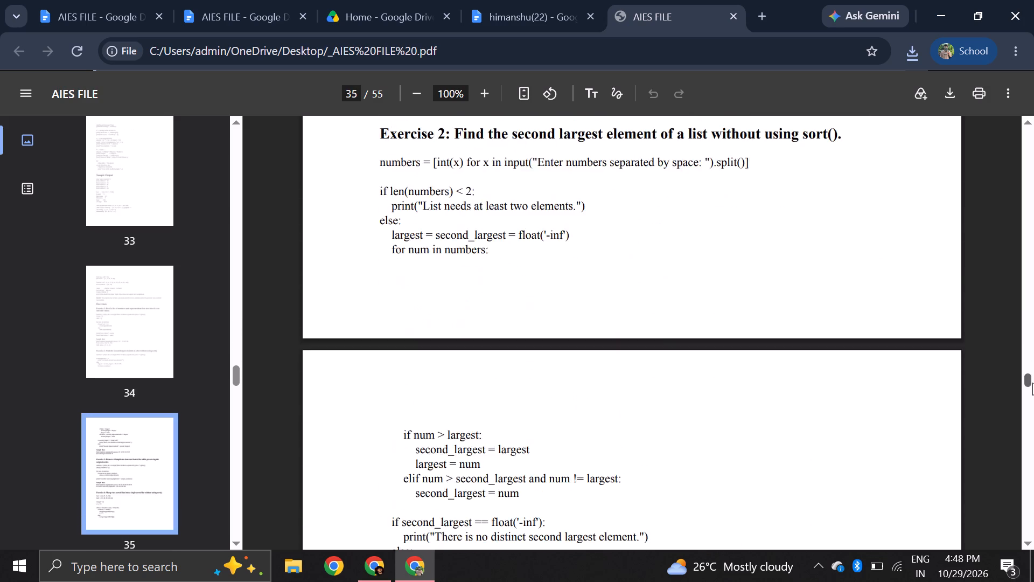
drag(1032, 383, 1033, 390)
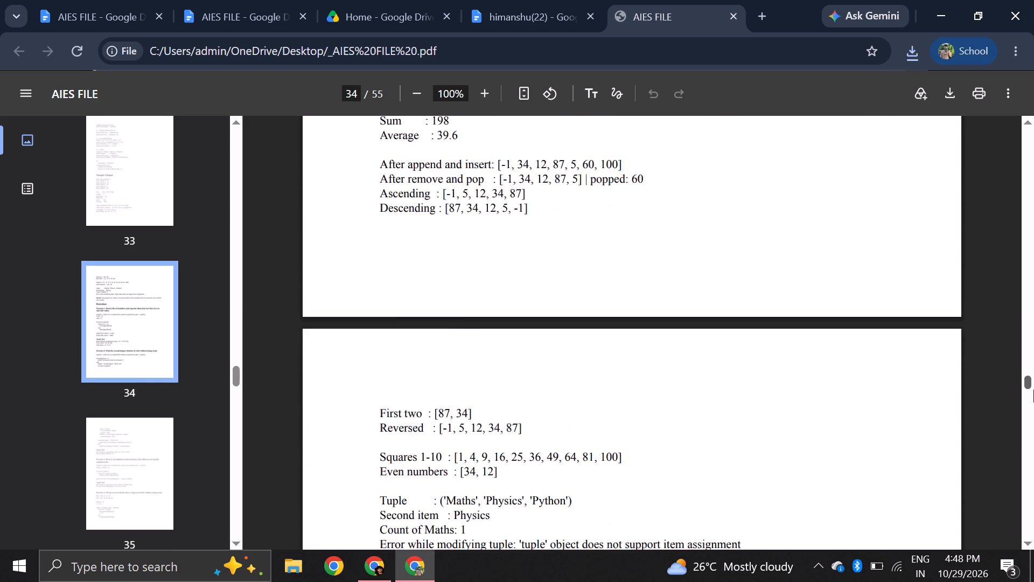
drag(1033, 390, 1033, 401)
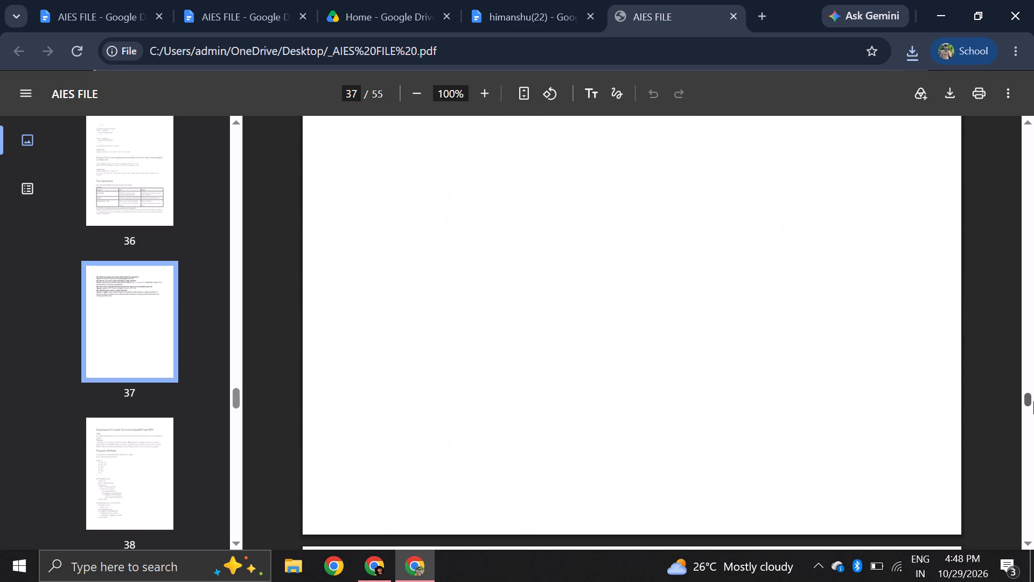
drag(1033, 401, 1033, 441)
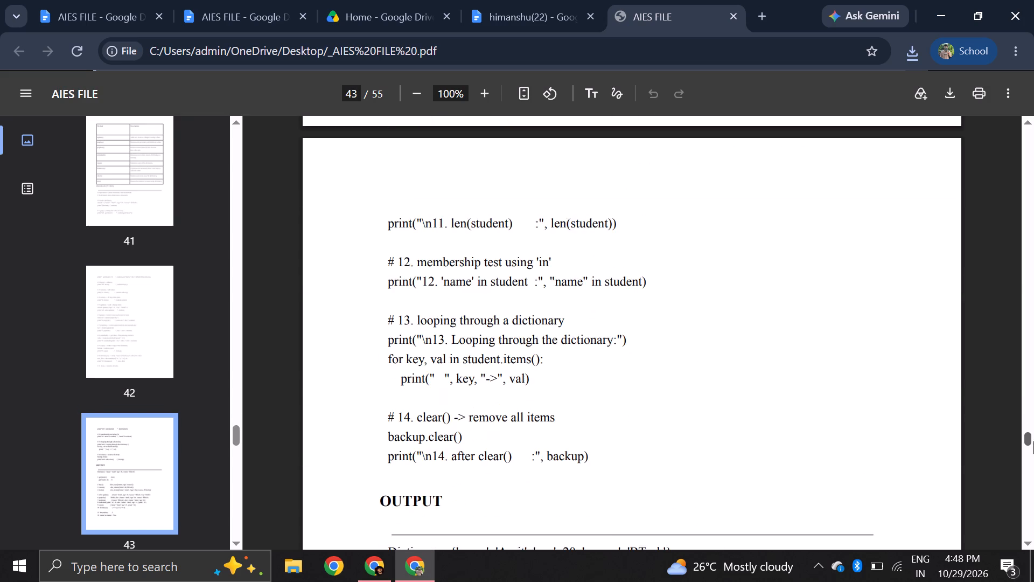
drag(1033, 441, 1033, 467)
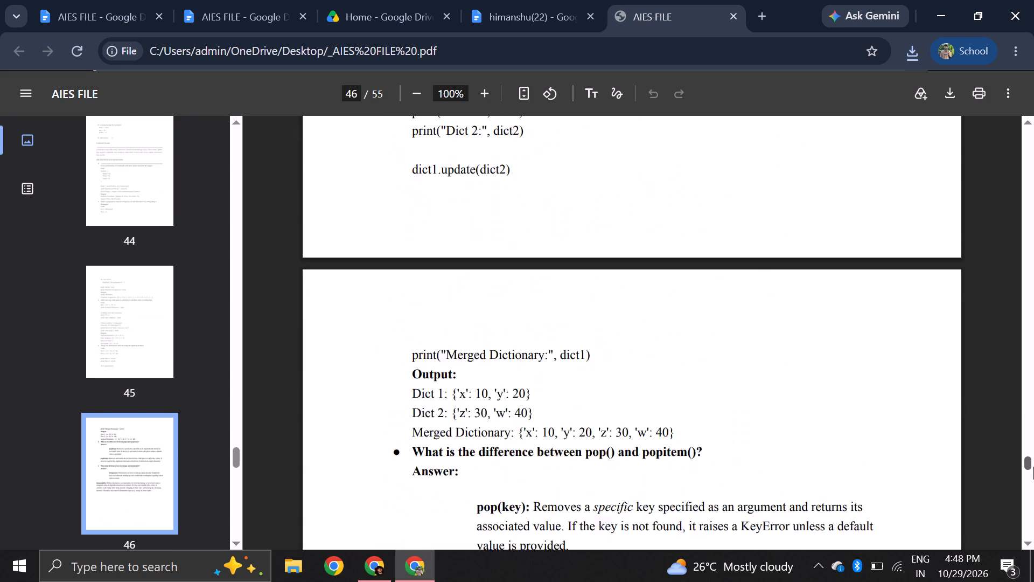
drag(1033, 467, 1033, 449)
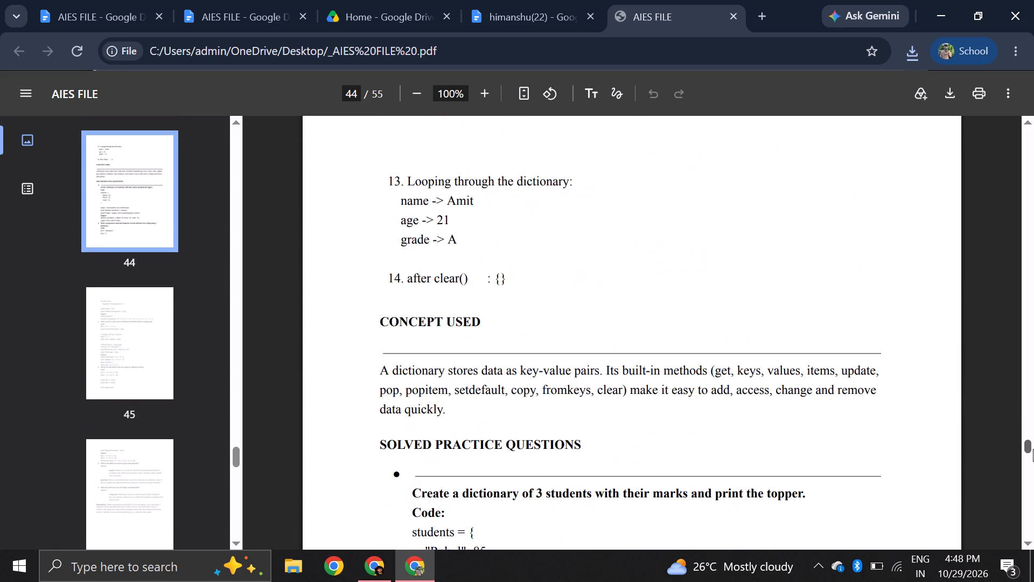
drag(1033, 449, 1033, 458)
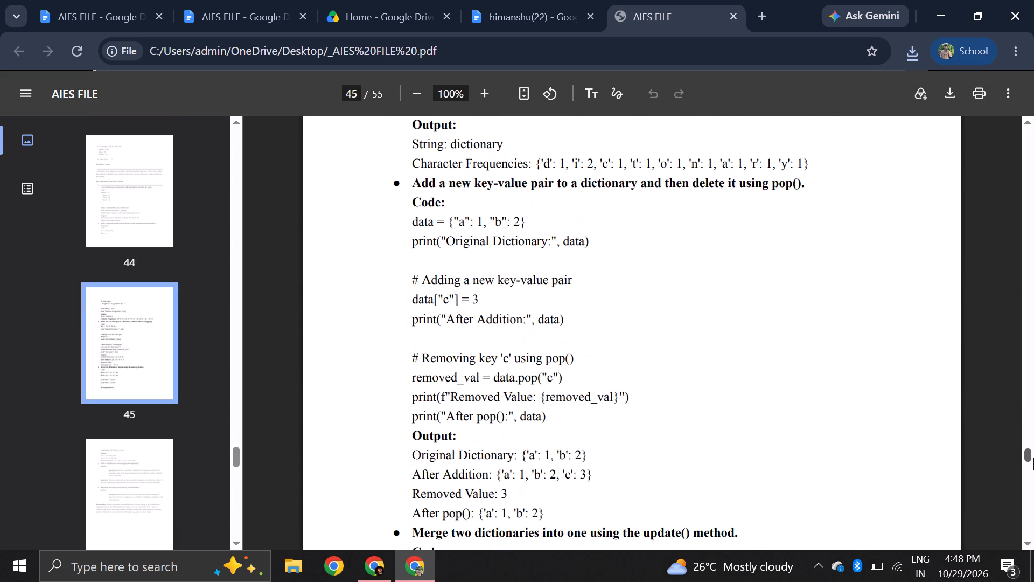
drag(1033, 458, 1033, 469)
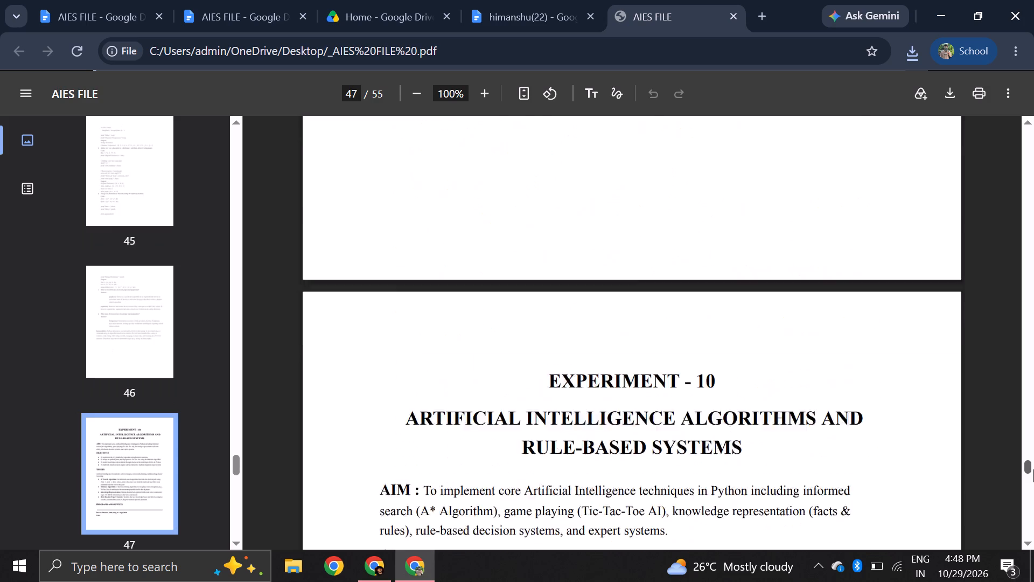
Check the PDF's last pages, including the bipartite graph and weather advice code, and close the browser window.
drag(1033, 469, 1033, 581)
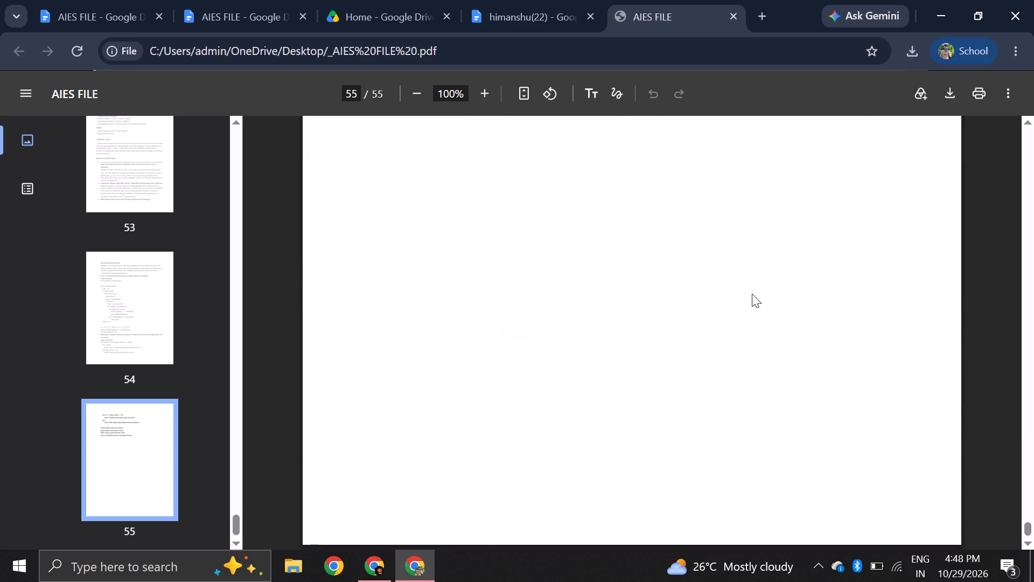
scroll(752, 294, up, 13)
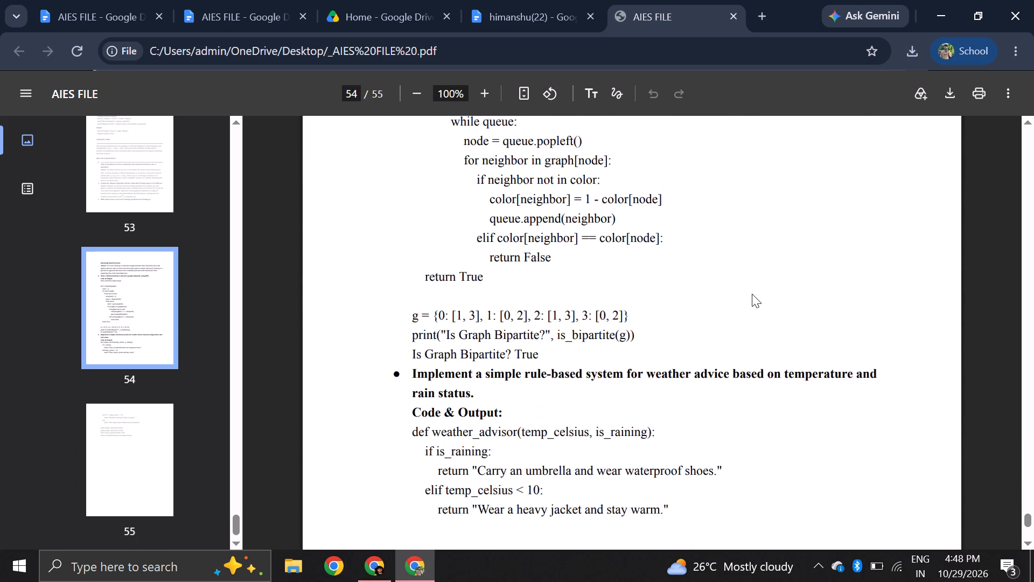
scroll(752, 294, up, 3)
scroll(754, 297, down, 2)
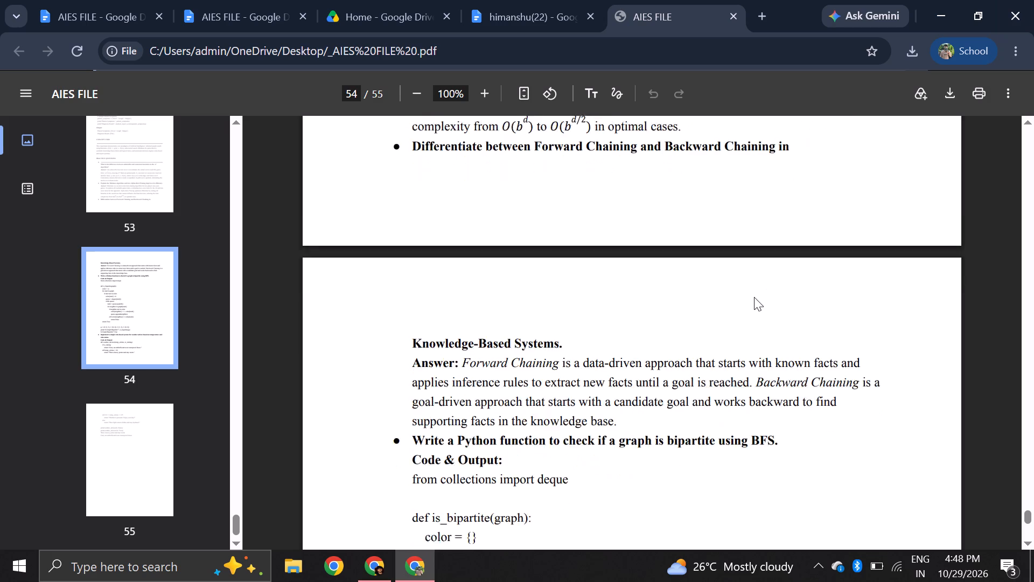
scroll(754, 297, down, 4)
click(1033, 0)
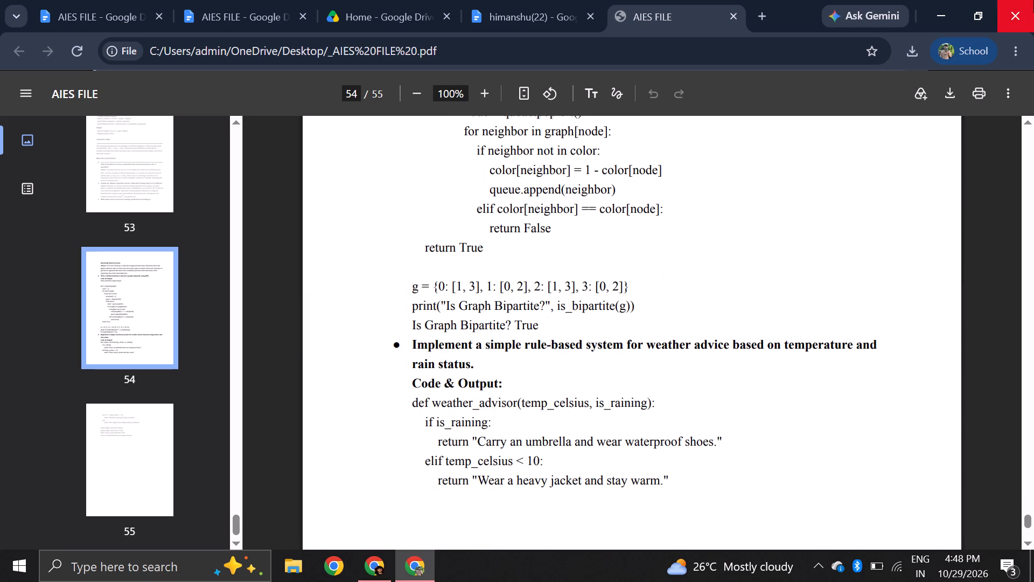